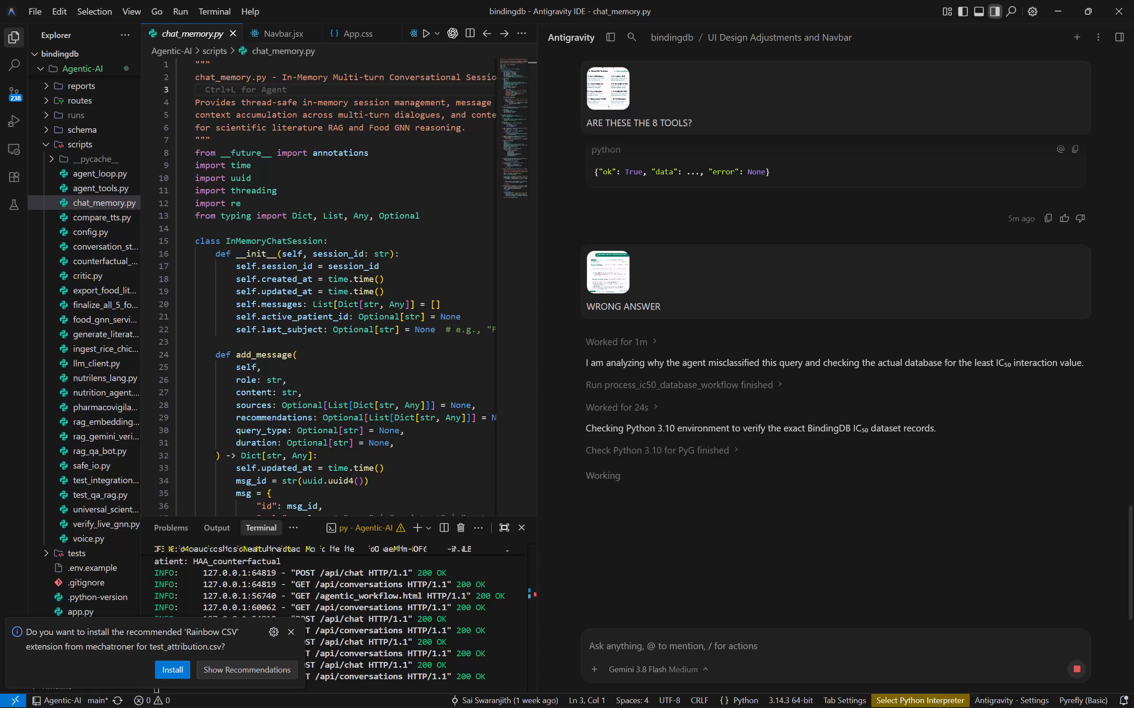
# Switch to the NutriLens AI document in Canva and add the number "9." before the small ReAct heading.
pyautogui.click(608, 694)
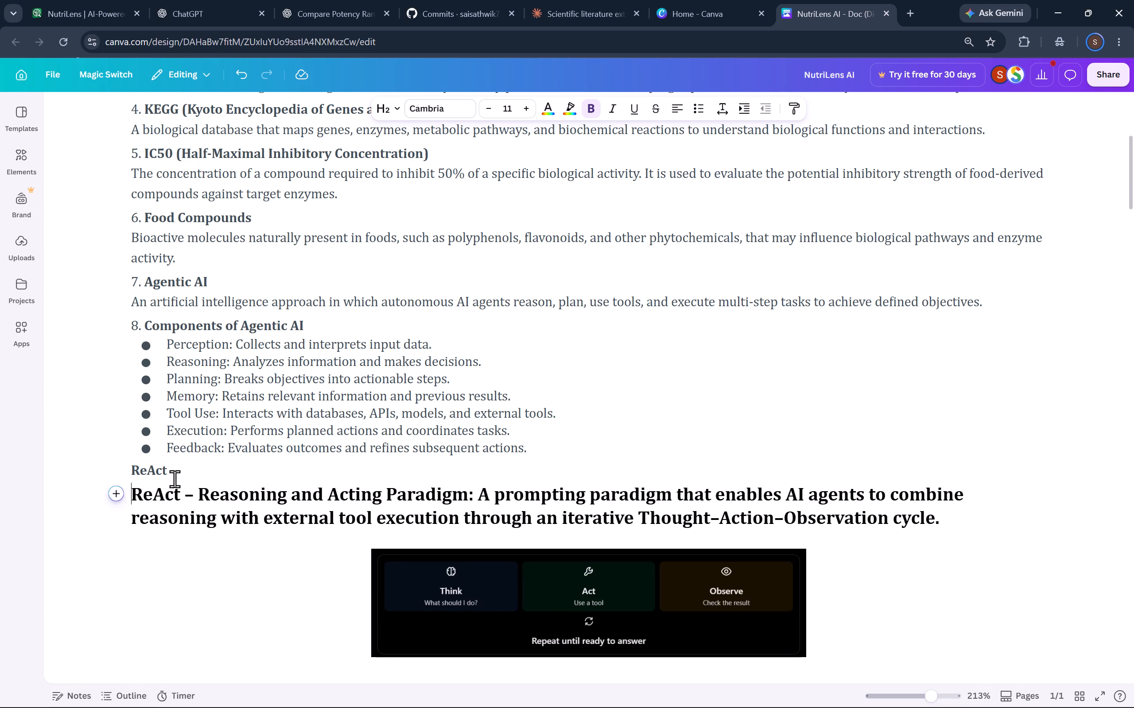
pyautogui.click(131, 470)
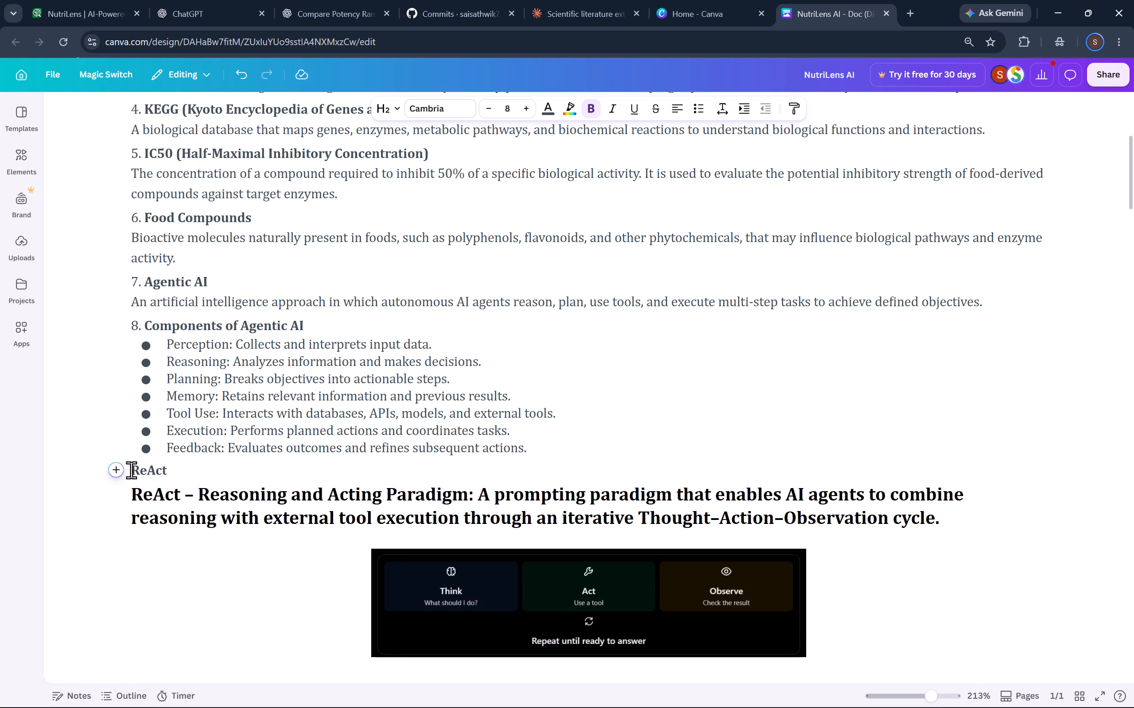
pyautogui.press('space')
pyautogui.press('BackSpace')
pyautogui.press('9')
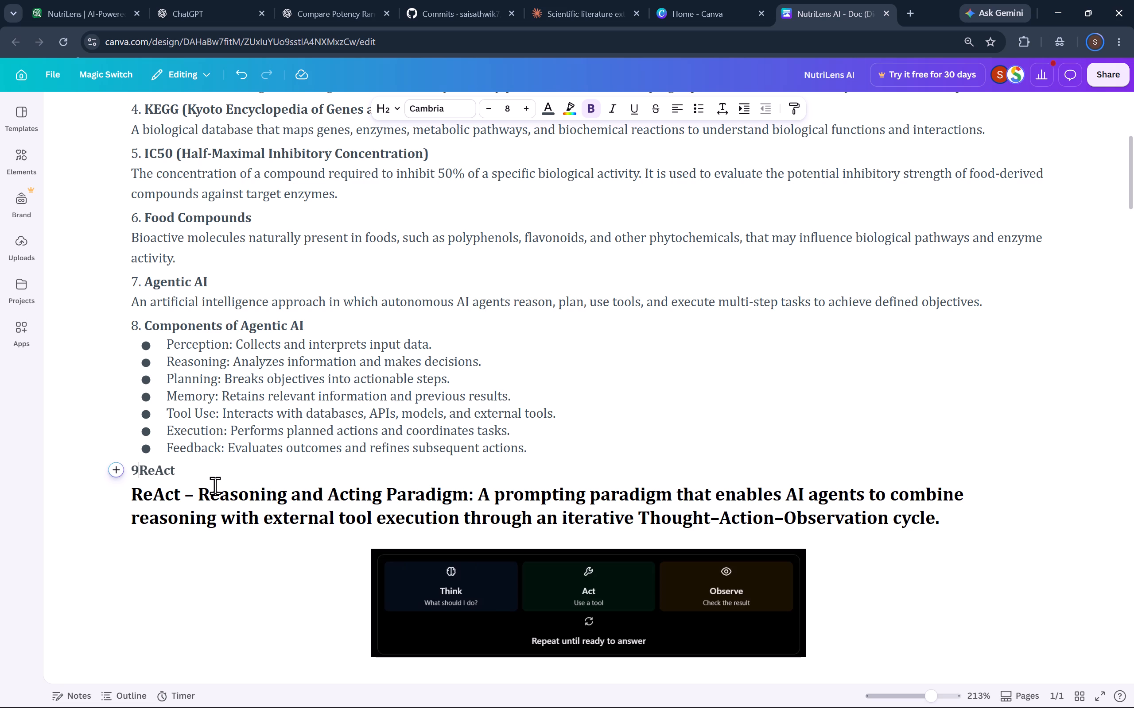
pyautogui.press('.')
# Change the text colour of the word ReAct in heading 9 to black.
pyautogui.moveTo(197, 471); pyautogui.dragTo(147, 470)
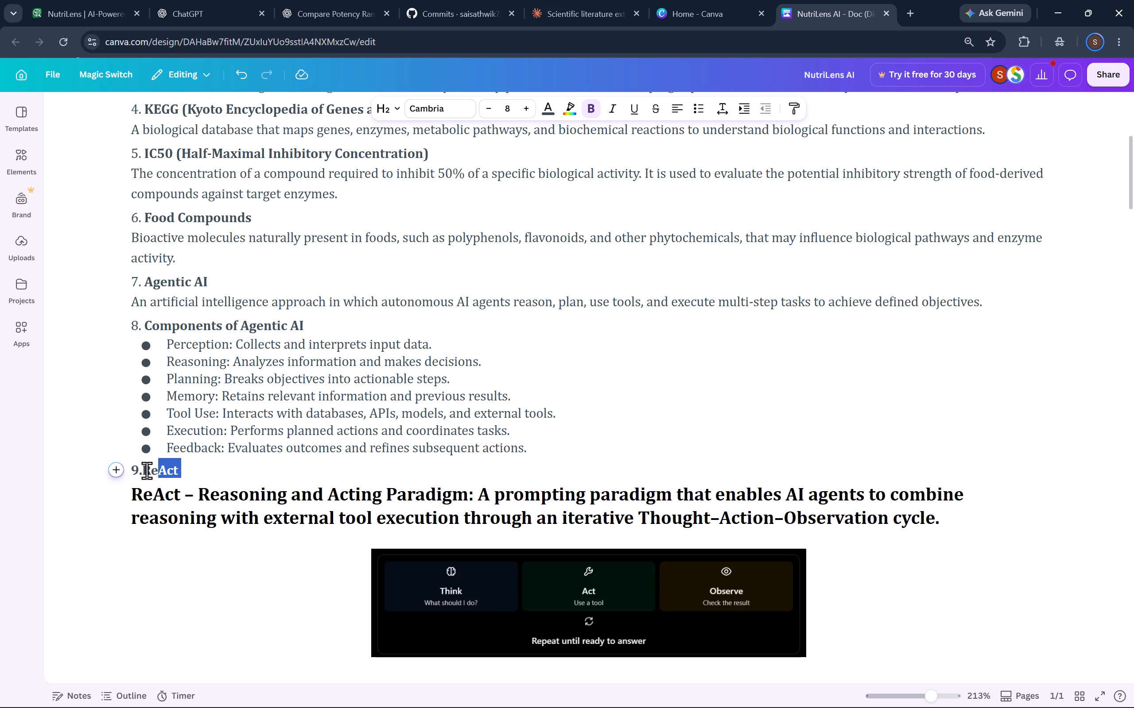
pyautogui.moveTo(147, 470); pyautogui.dragTo(144, 469)
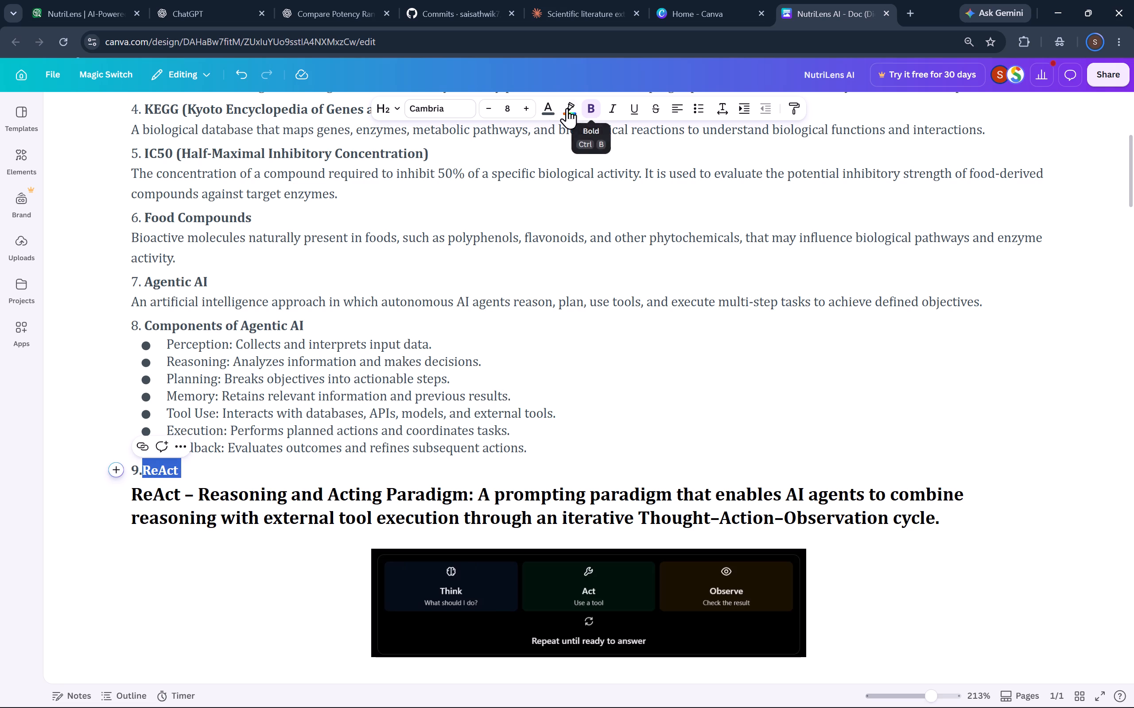
pyautogui.click(546, 108)
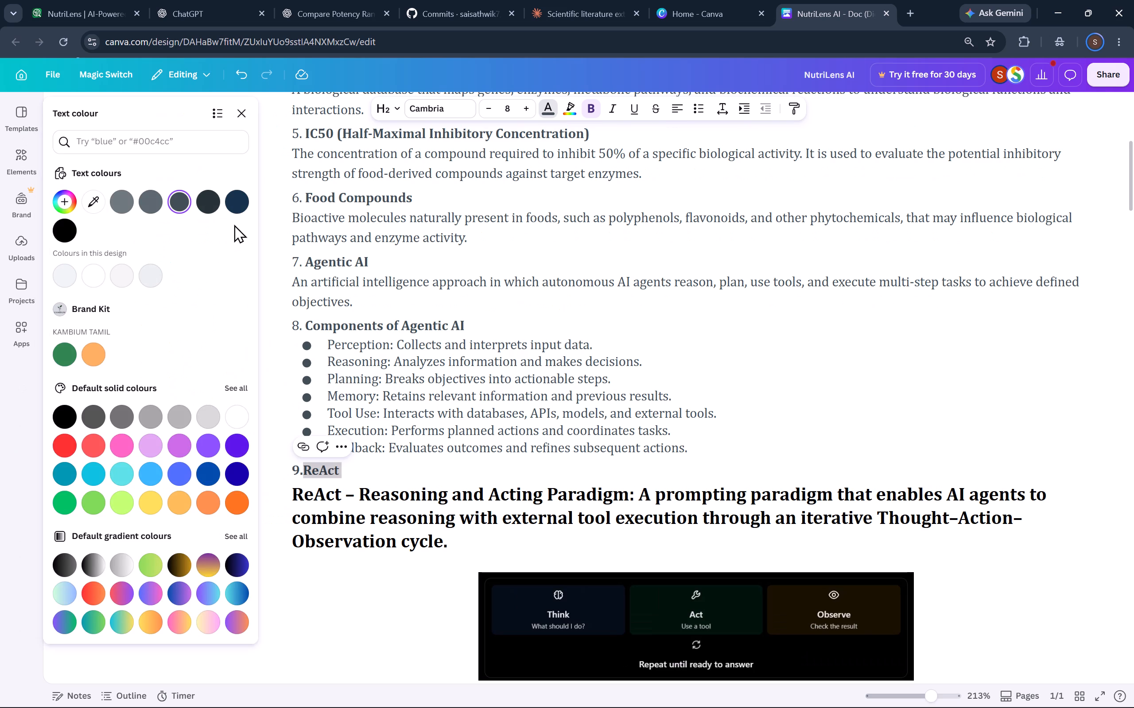
pyautogui.click(69, 230)
pyautogui.click(449, 402)
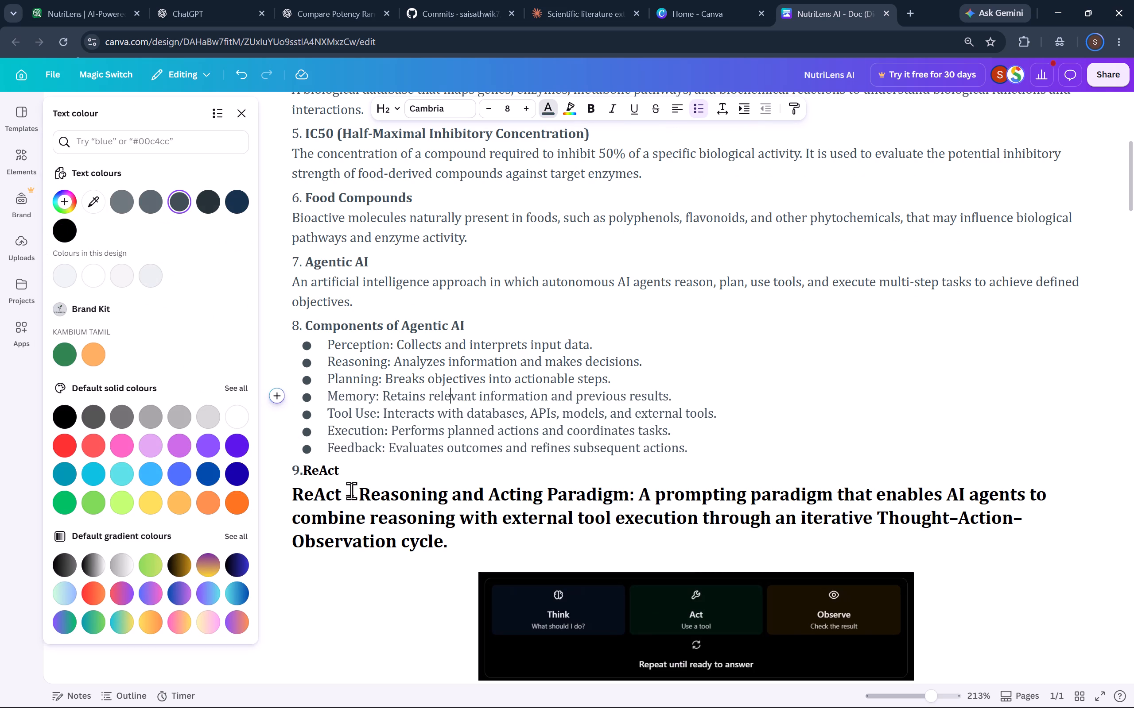
# Remove the leading "ReAct –" from the Reasoning and Acting Paradigm description, keeping the description on its own line below heading 9.
pyautogui.moveTo(359, 495); pyautogui.dragTo(289, 483)
pyautogui.press('BackSpace')
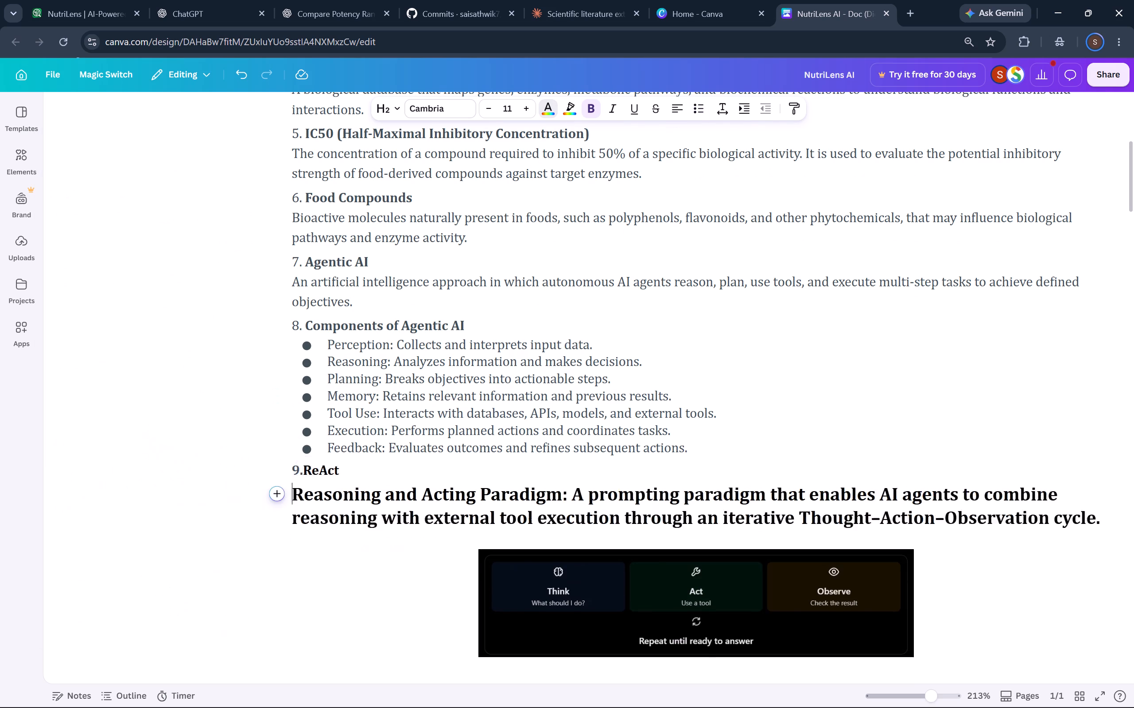
pyautogui.press('BackSpace')
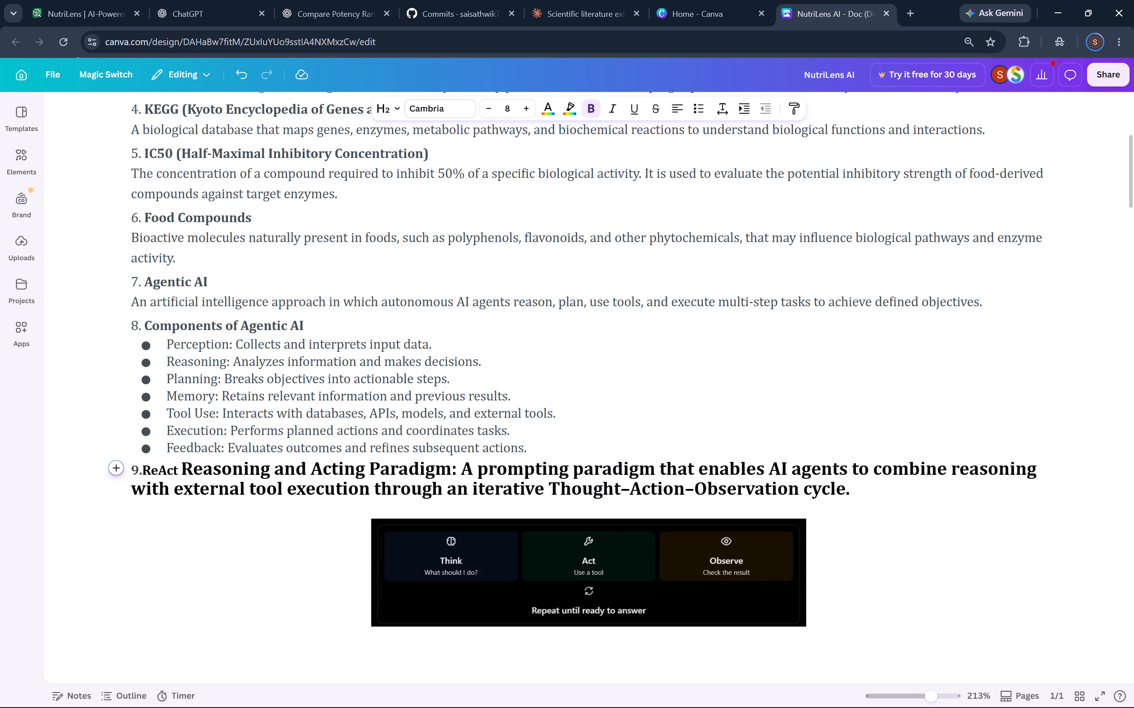
pyautogui.press('Return')
pyautogui.click(239, 485)
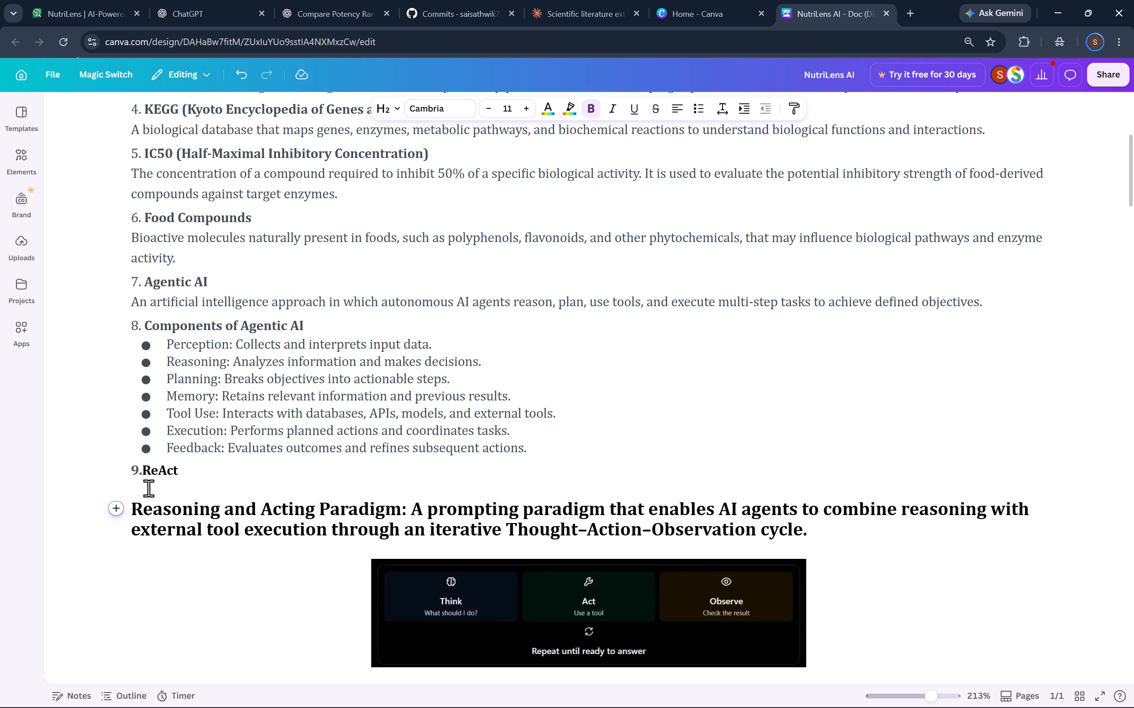
# Remove bold from the whole Reasoning and Acting Paradigm description and set its font size to 8.
pyautogui.moveTo(815, 528); pyautogui.dragTo(709, 498)
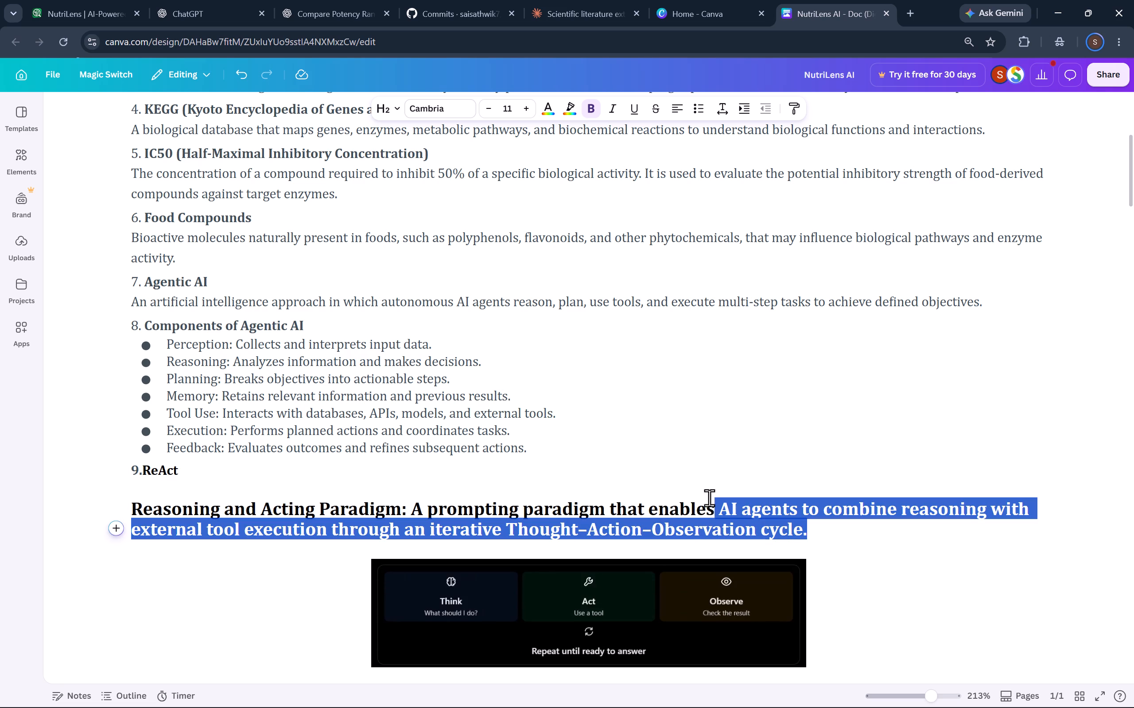
pyautogui.moveTo(709, 498); pyautogui.dragTo(91, 491)
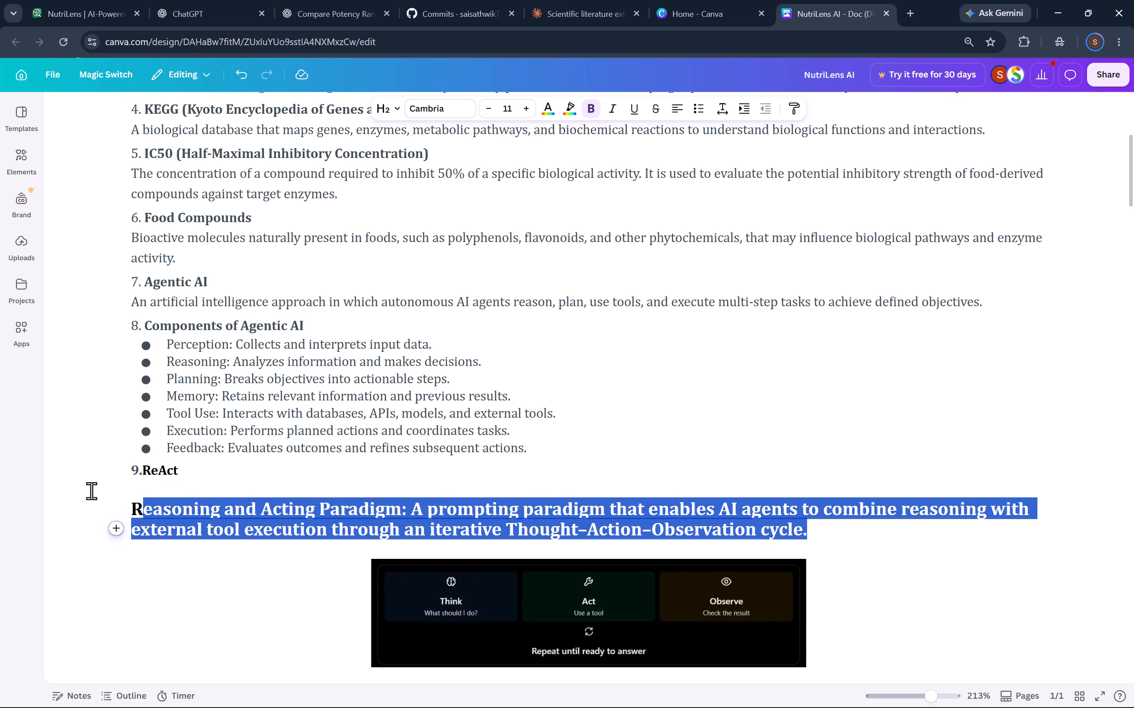
pyautogui.moveTo(91, 491); pyautogui.dragTo(75, 489)
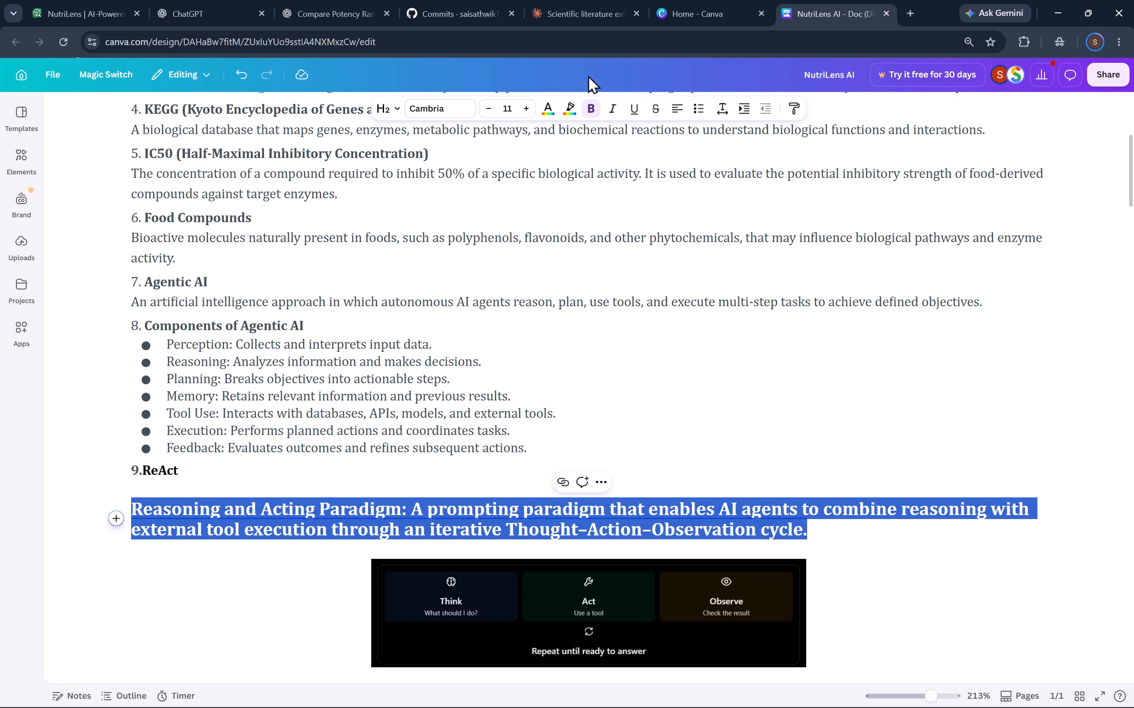
pyautogui.click(596, 108)
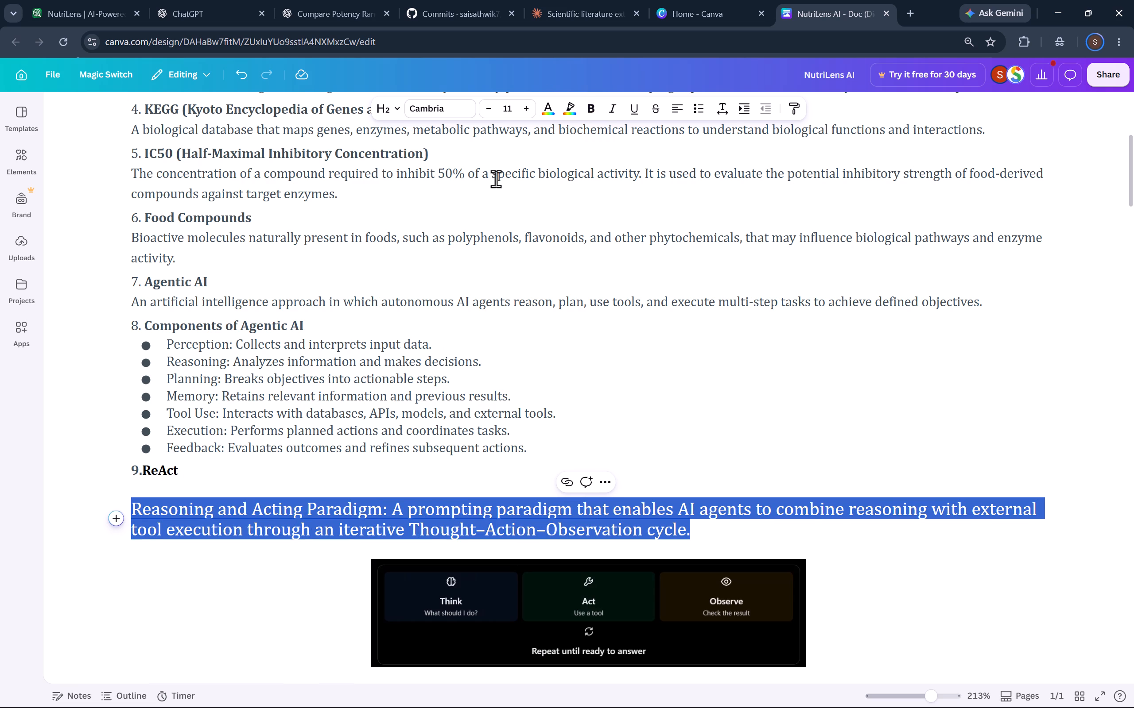
pyautogui.tripleClick(490, 109)
pyautogui.click(490, 109)
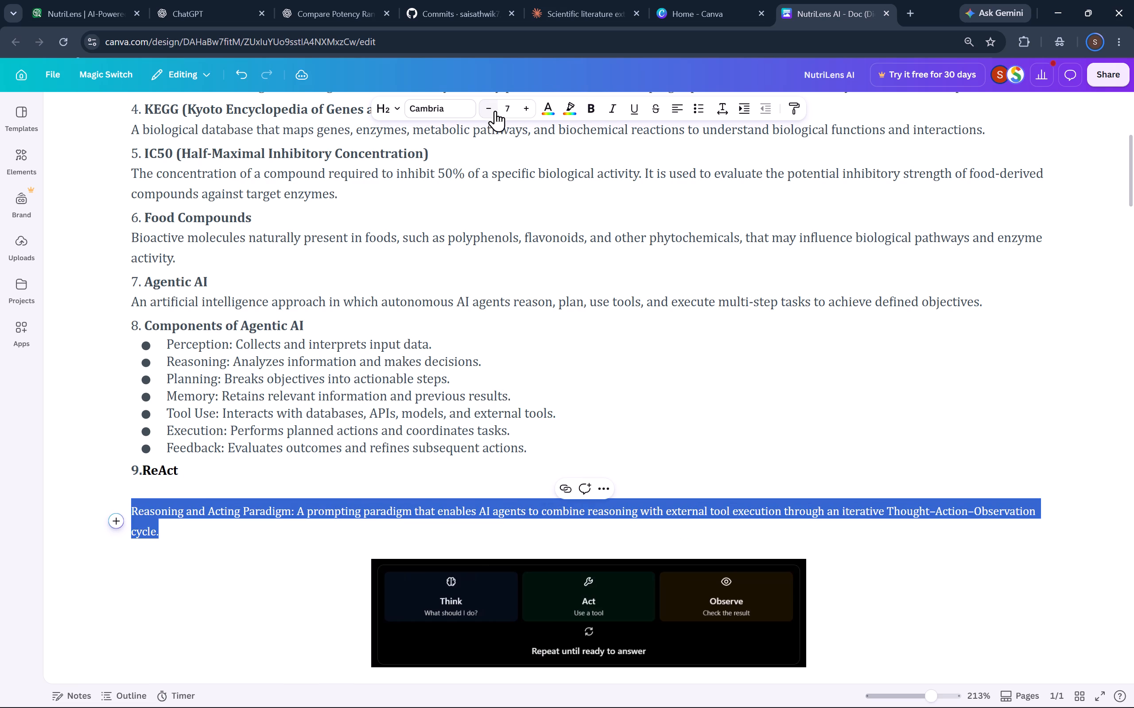
pyautogui.click(526, 109)
pyautogui.click(278, 485)
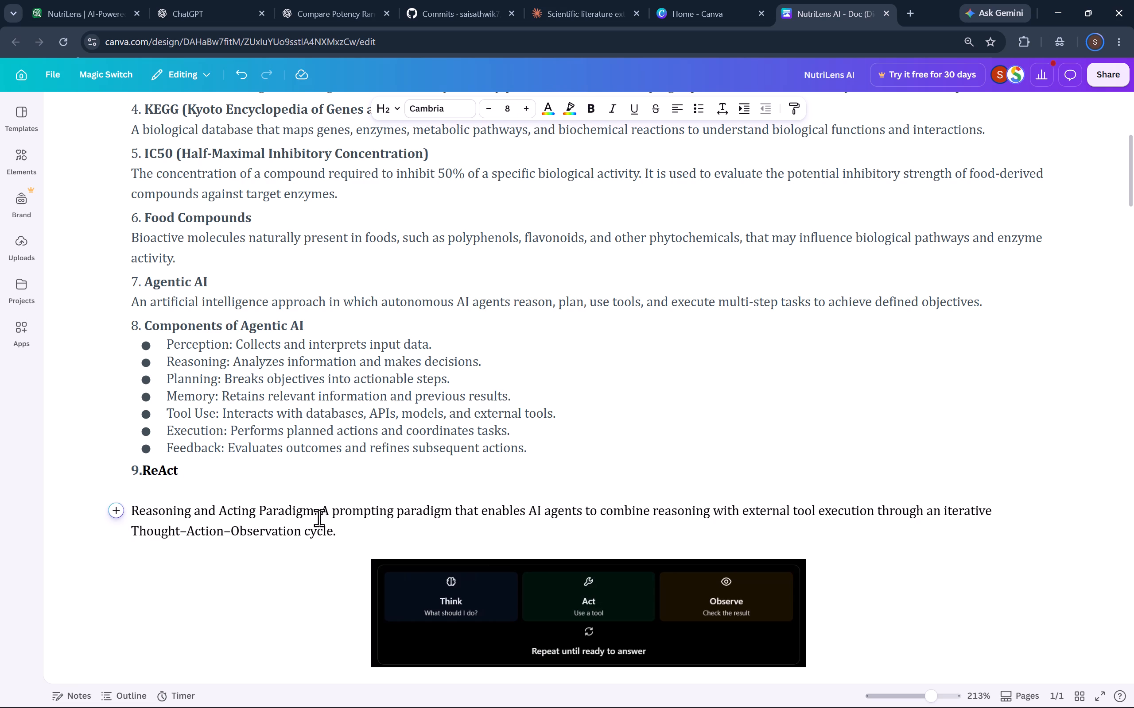
# Reduce the paragraph spacing of the ReAct heading and its description to the minimum.
pyautogui.moveTo(347, 532); pyautogui.dragTo(129, 468)
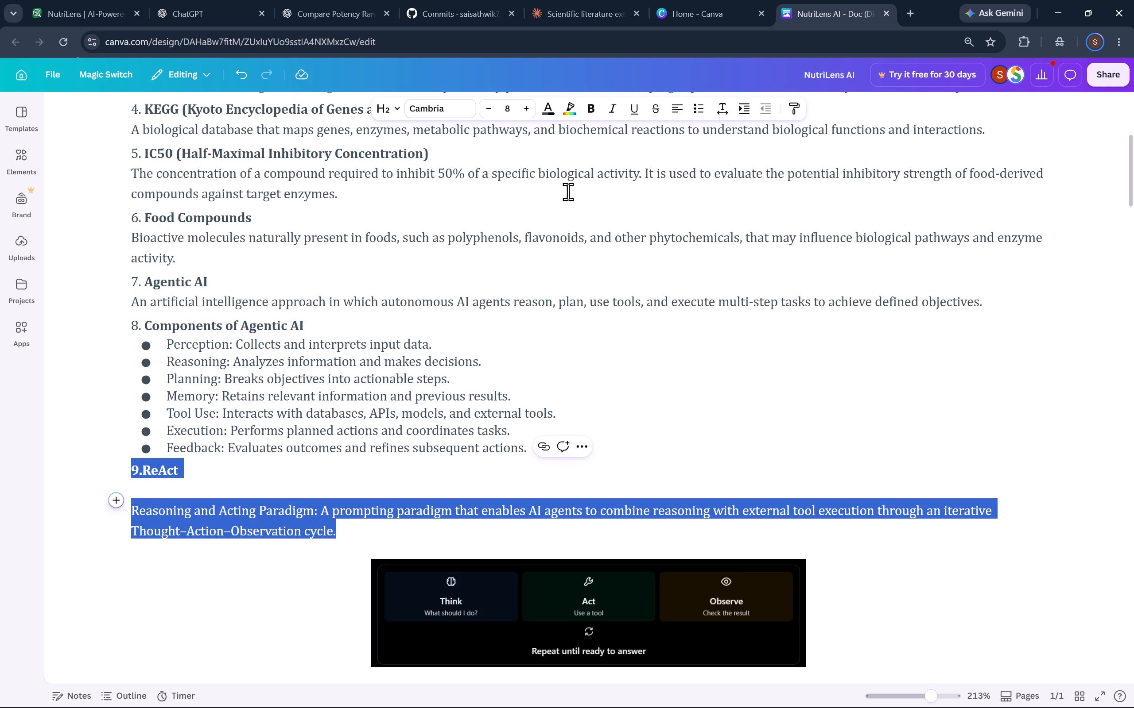
pyautogui.click(716, 108)
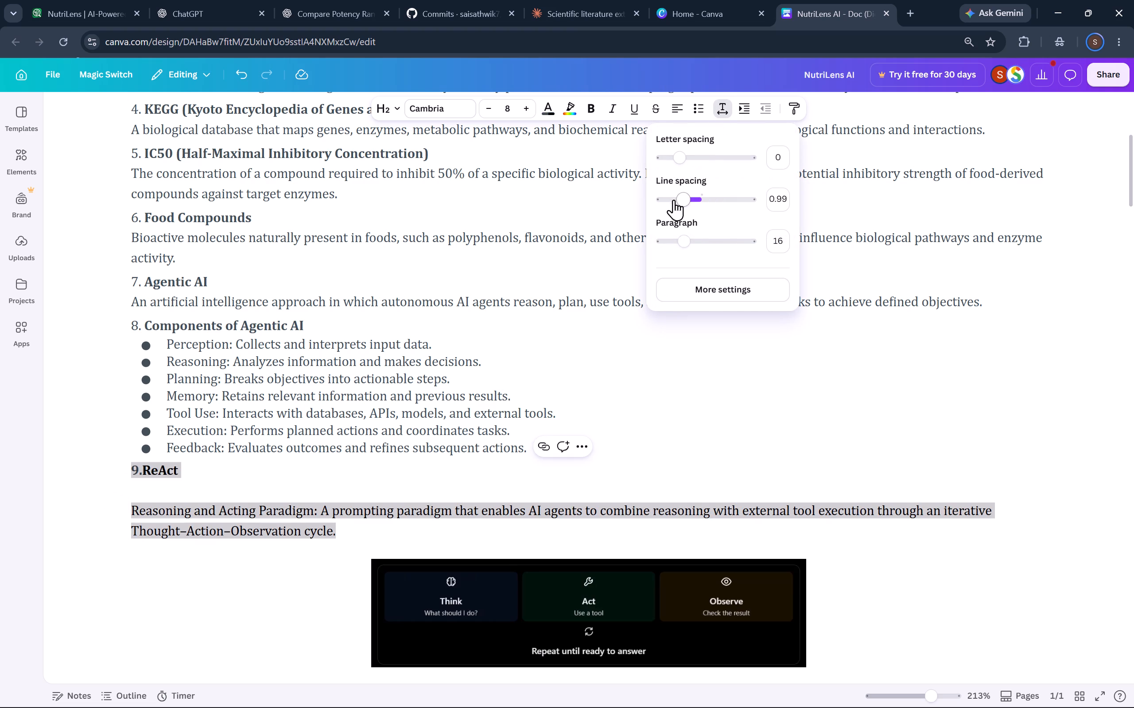
pyautogui.moveTo(685, 239); pyautogui.dragTo(660, 234)
pyautogui.click(942, 566)
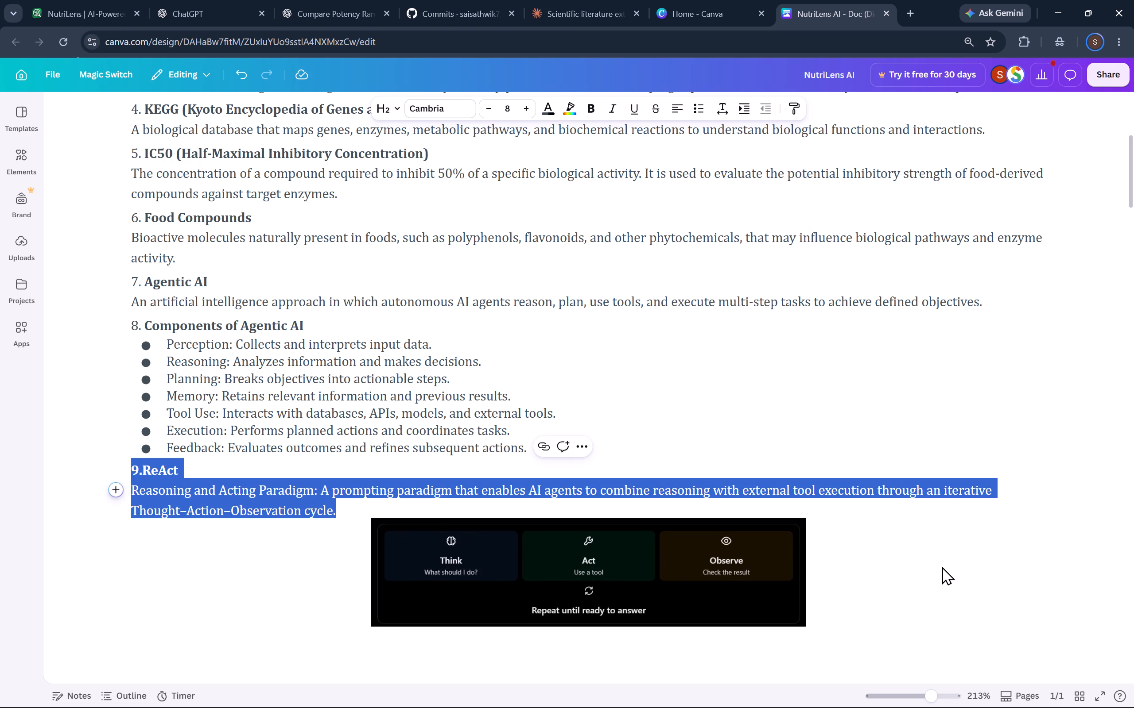
pyautogui.click(848, 348)
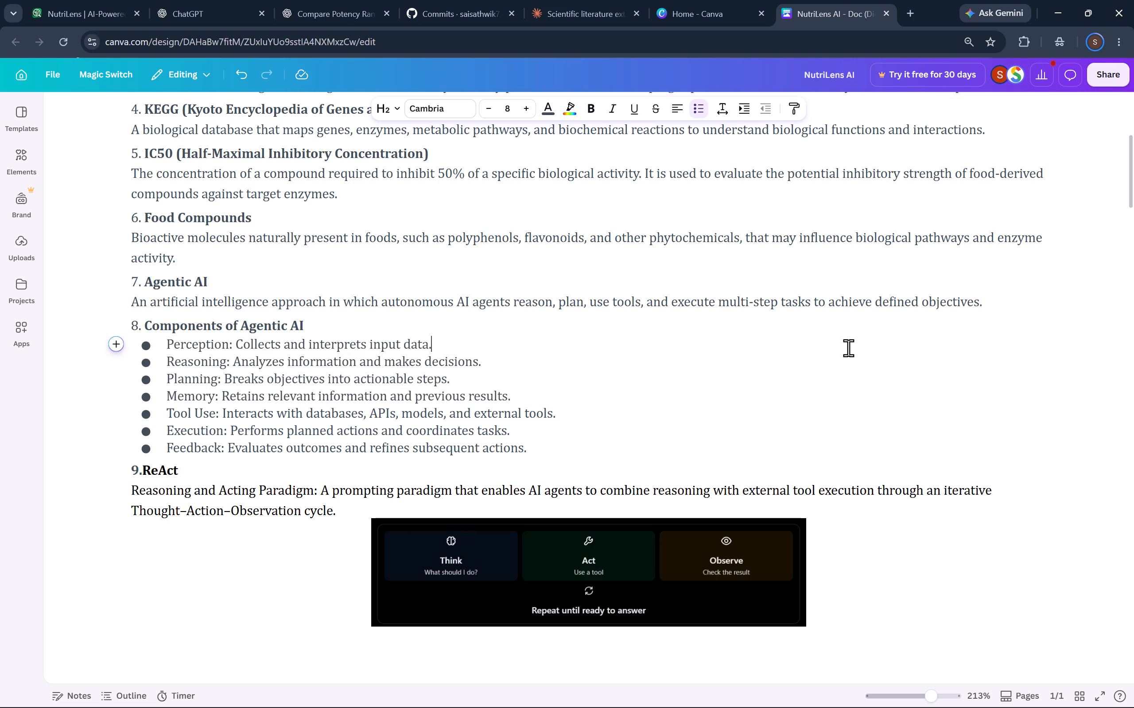
# Move the Think–Act–Observe image beside the ReAct description so text and image form two columns.
pyautogui.moveTo(552, 582); pyautogui.dragTo(637, 562)
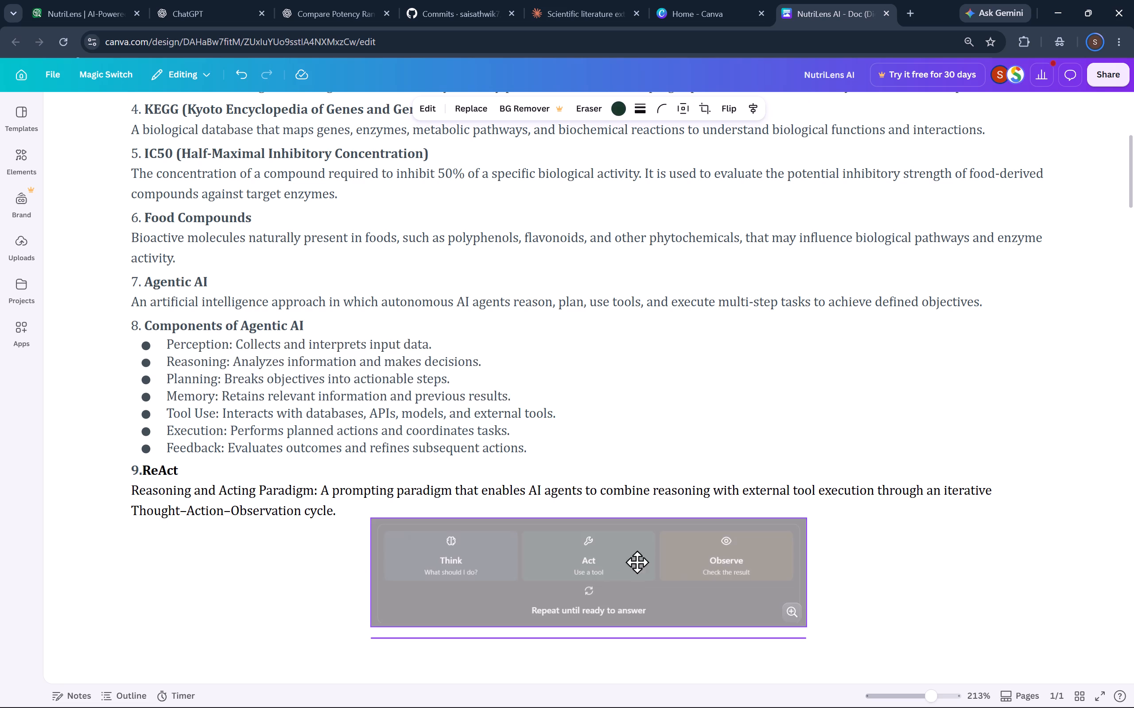
pyautogui.moveTo(637, 562); pyautogui.dragTo(785, 488)
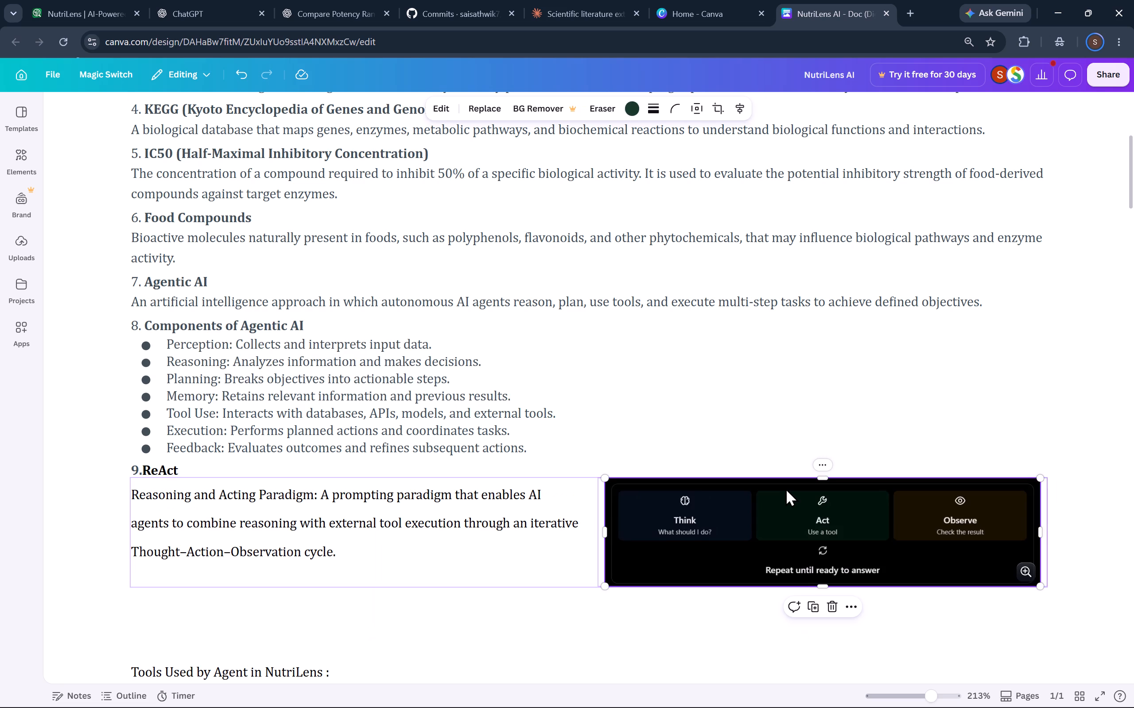
pyautogui.click(785, 389)
# Set the line spacing of the ReAct description beside the image to 0.81.
pyautogui.click(491, 493)
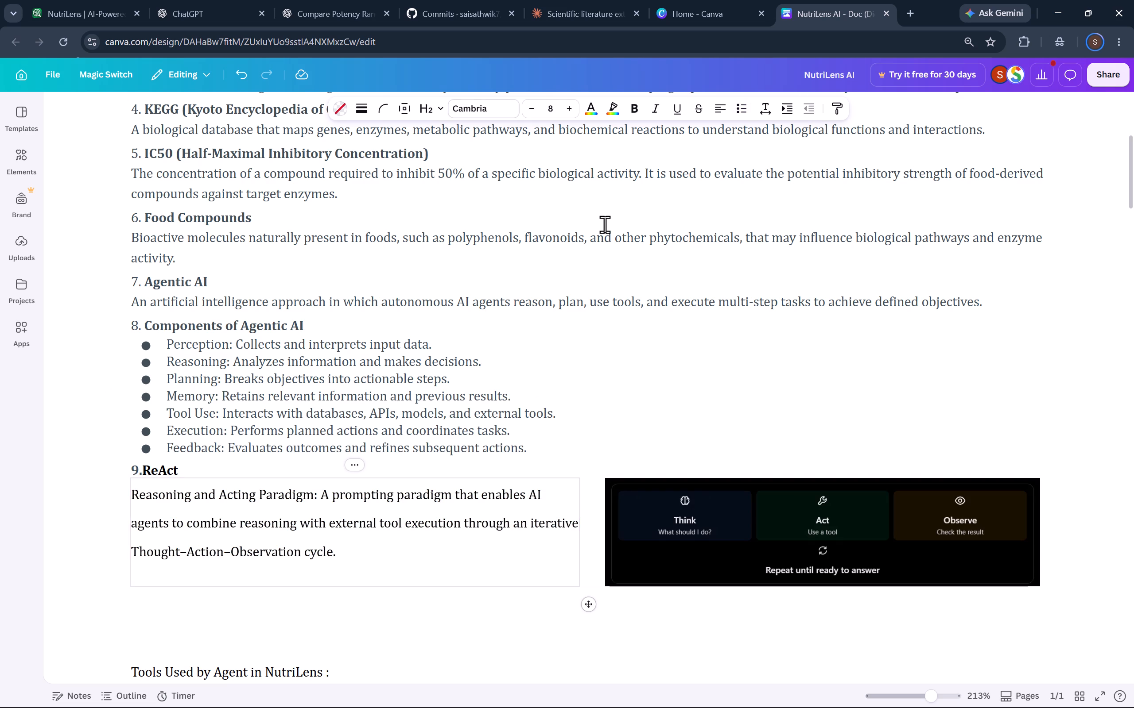
pyautogui.click(481, 509)
pyautogui.click(769, 111)
pyautogui.moveTo(741, 202); pyautogui.dragTo(719, 204)
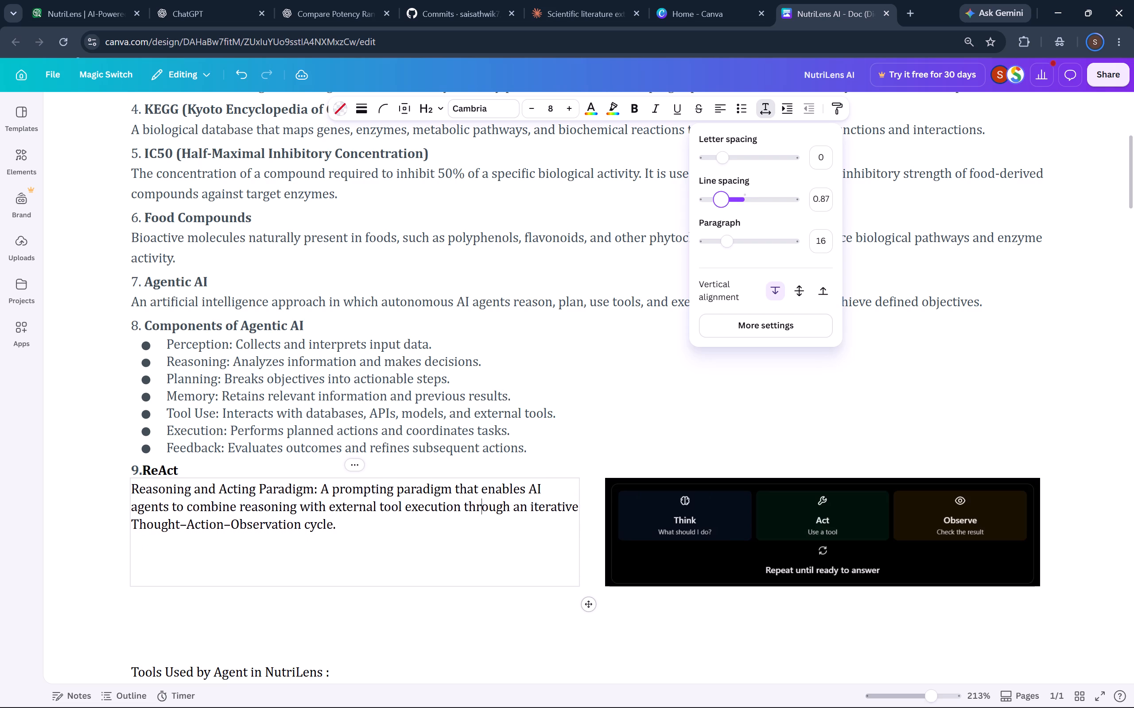
pyautogui.moveTo(719, 204); pyautogui.dragTo(718, 204)
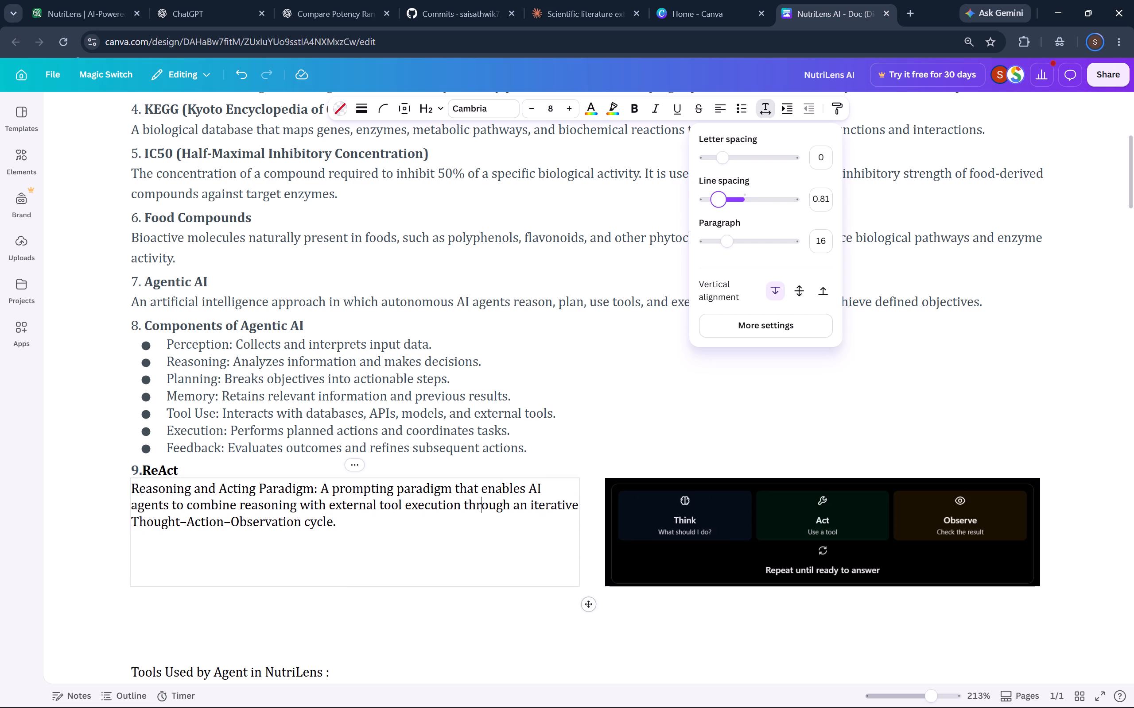
pyautogui.click(500, 626)
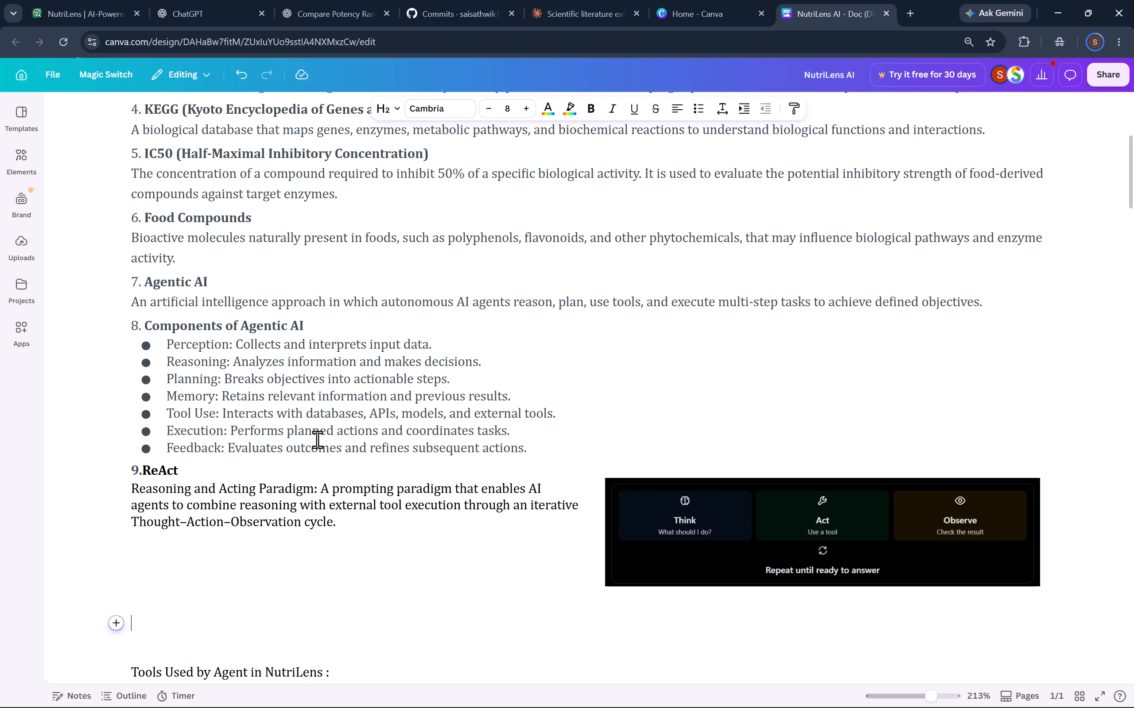
# Delete the empty lines between the ReAct section and the "Tools Used by Agent in NutriLens :" line.
pyautogui.scroll(-3, 317, 439)
pyautogui.click(191, 474)
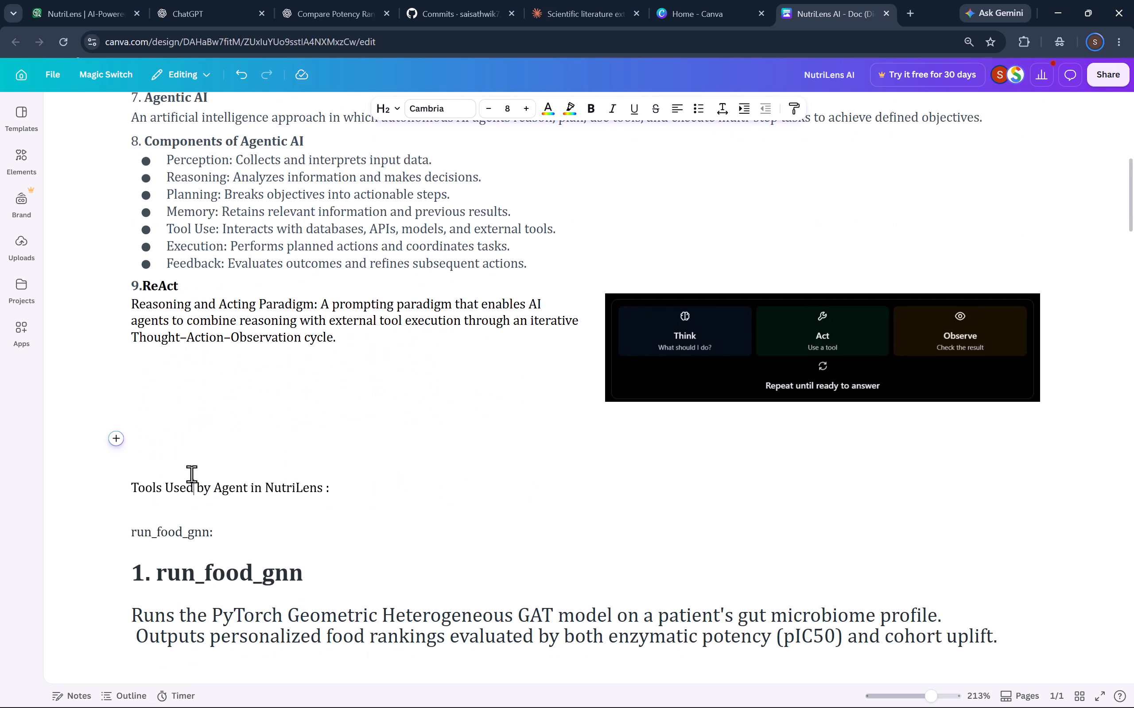
pyautogui.click(135, 487)
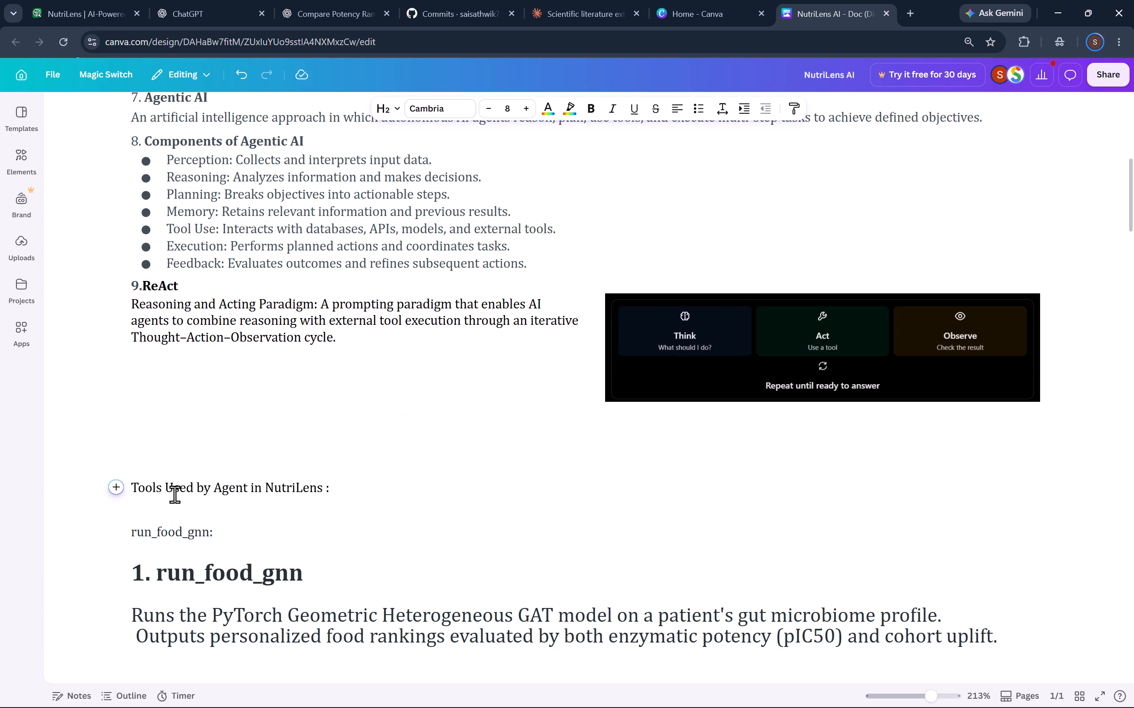
pyautogui.press('Left')
pyautogui.press('BackSpace')
pyautogui.press('BackSpace')
pyautogui.press('BackSpace')
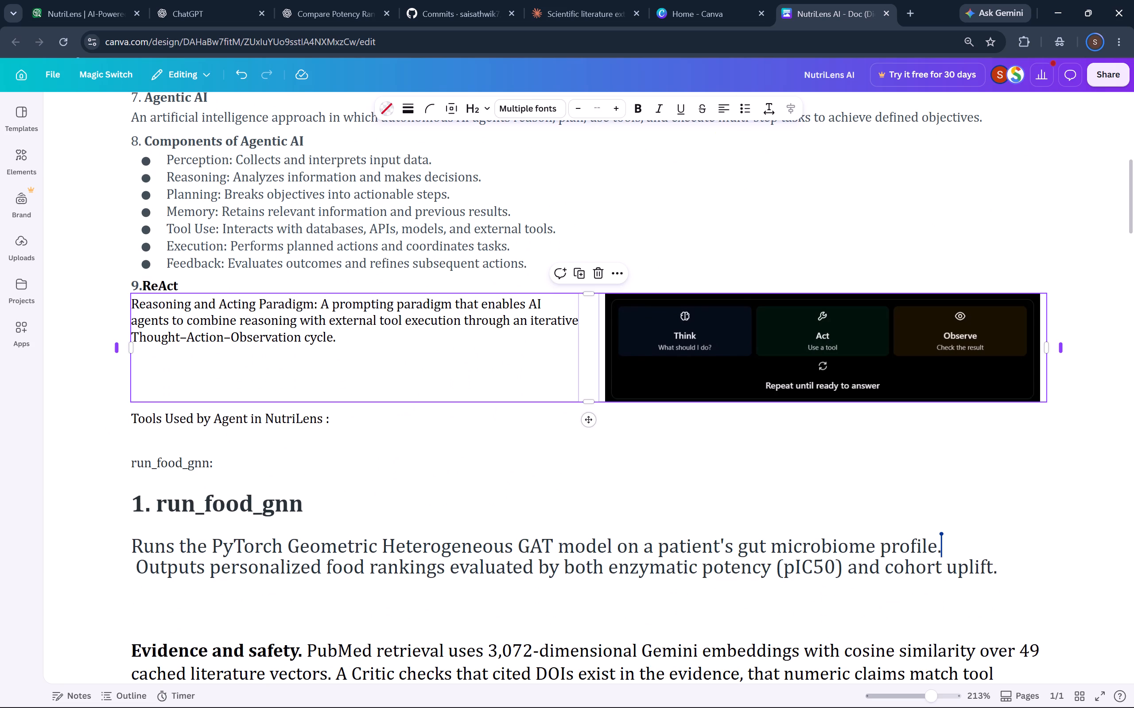
# Delete the duplicate "run_food_gnn:" line and its empty line between "Tools Used by Agent in NutriLens :" and the "1. run_food_gnn" heading.
pyautogui.click(228, 496)
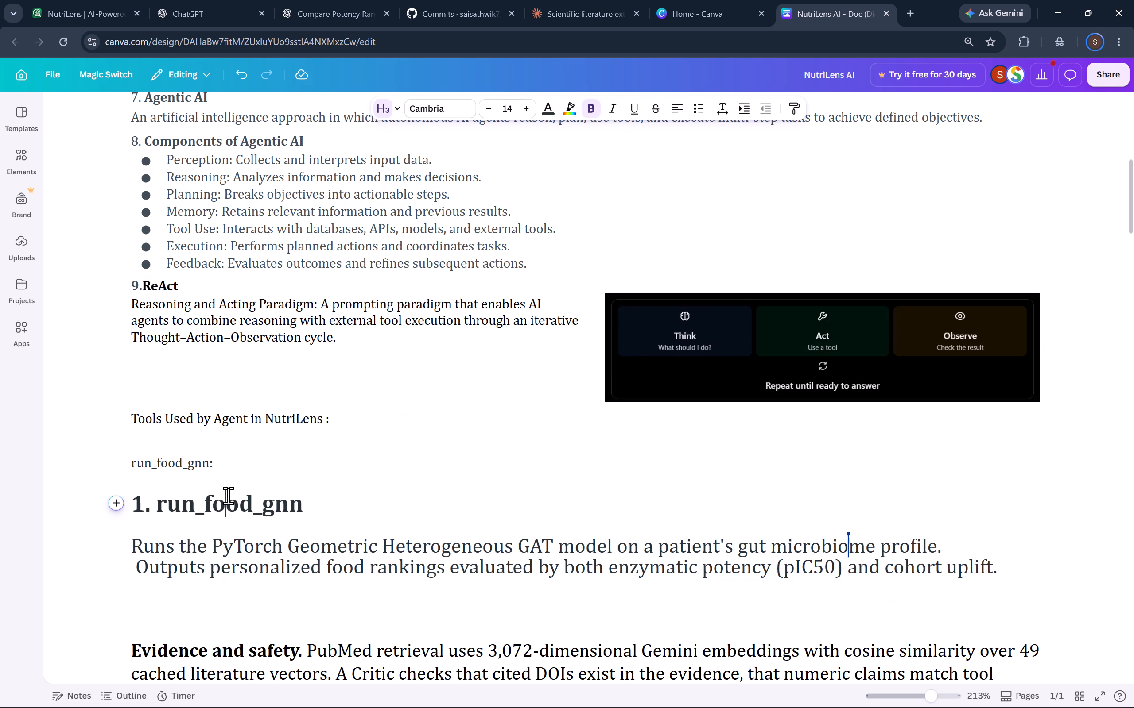
pyautogui.scroll(-1, 188, 450)
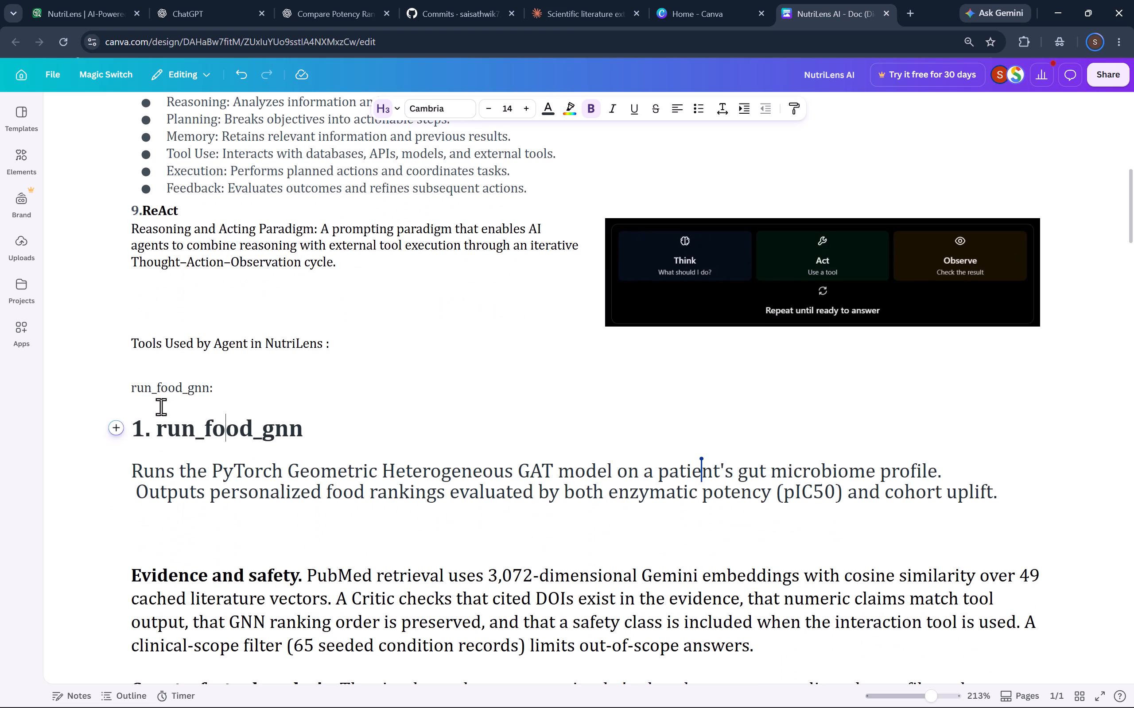
pyautogui.moveTo(161, 407); pyautogui.dragTo(155, 380)
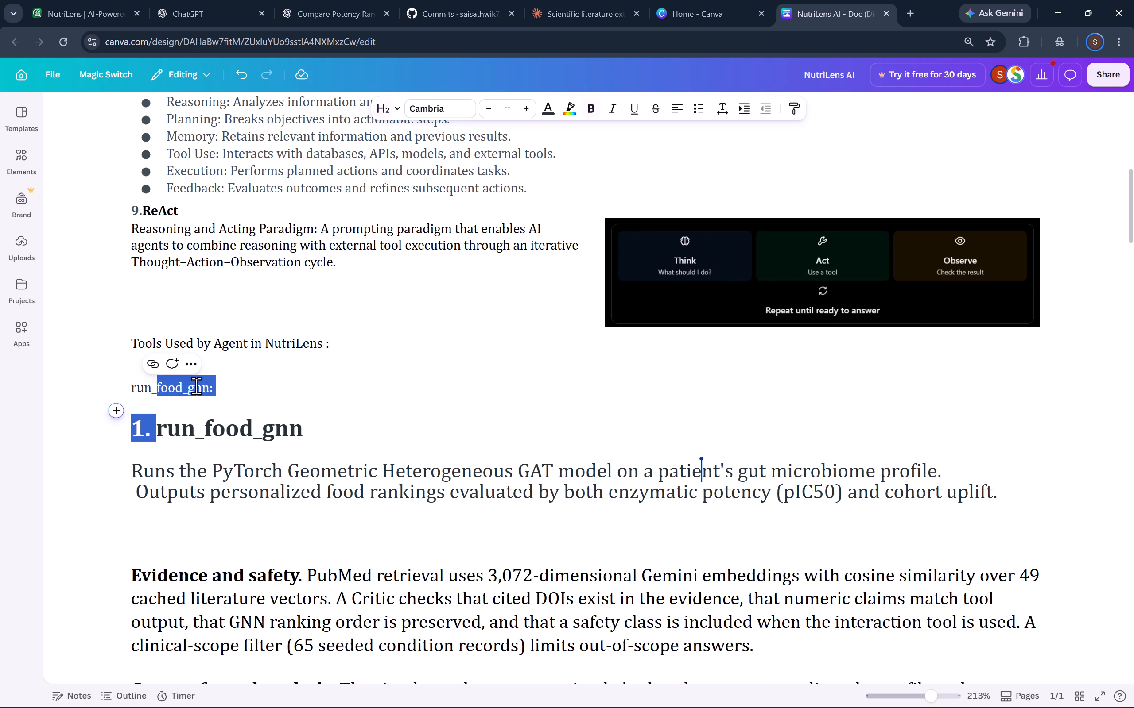
pyautogui.click(251, 411)
pyautogui.moveTo(235, 383); pyautogui.dragTo(143, 380)
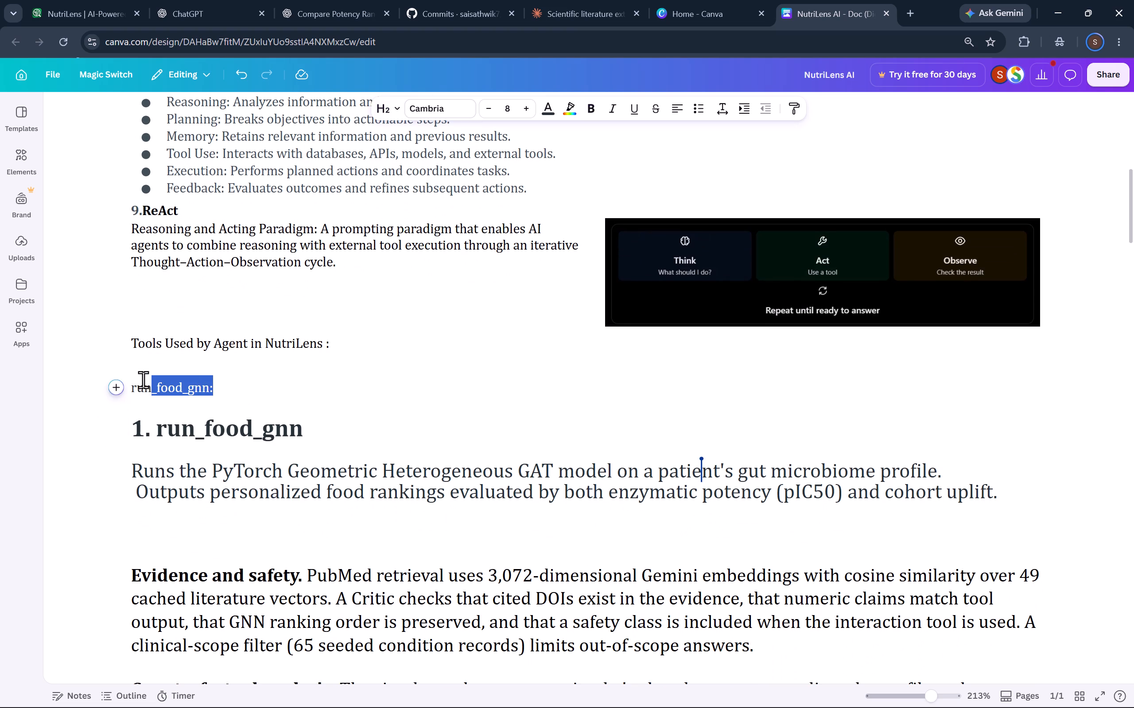
pyautogui.moveTo(143, 380); pyautogui.dragTo(48, 377)
pyautogui.press('BackSpace')
pyautogui.press('BackSpace')
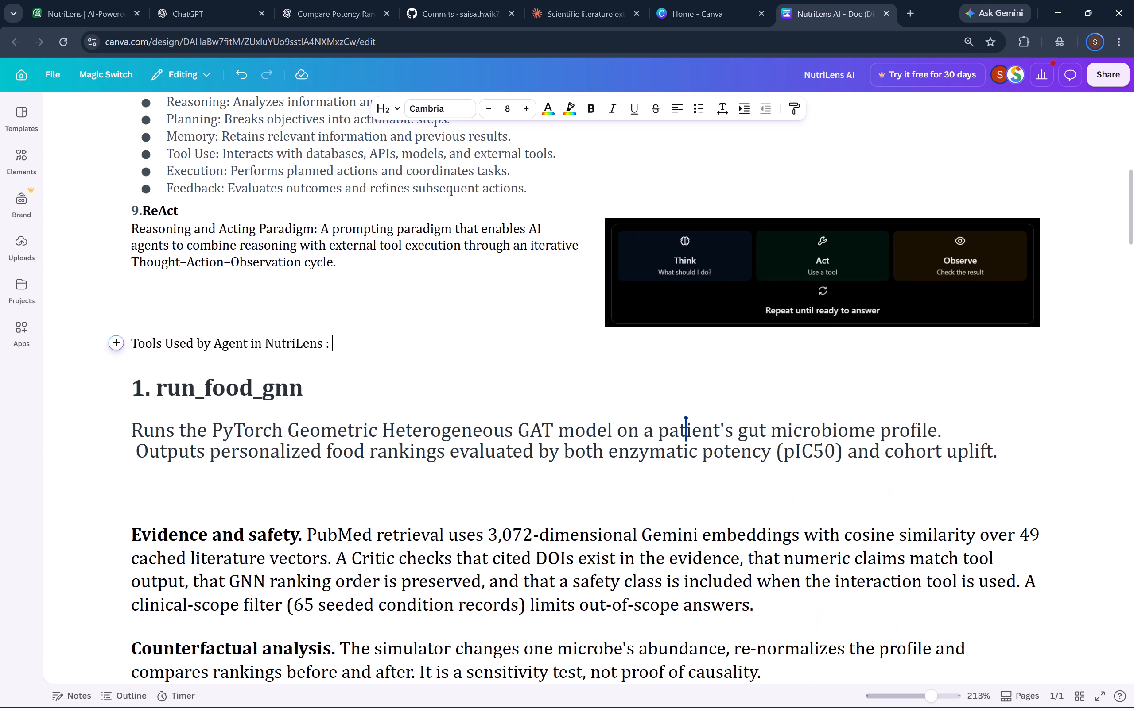
pyautogui.press('Down')
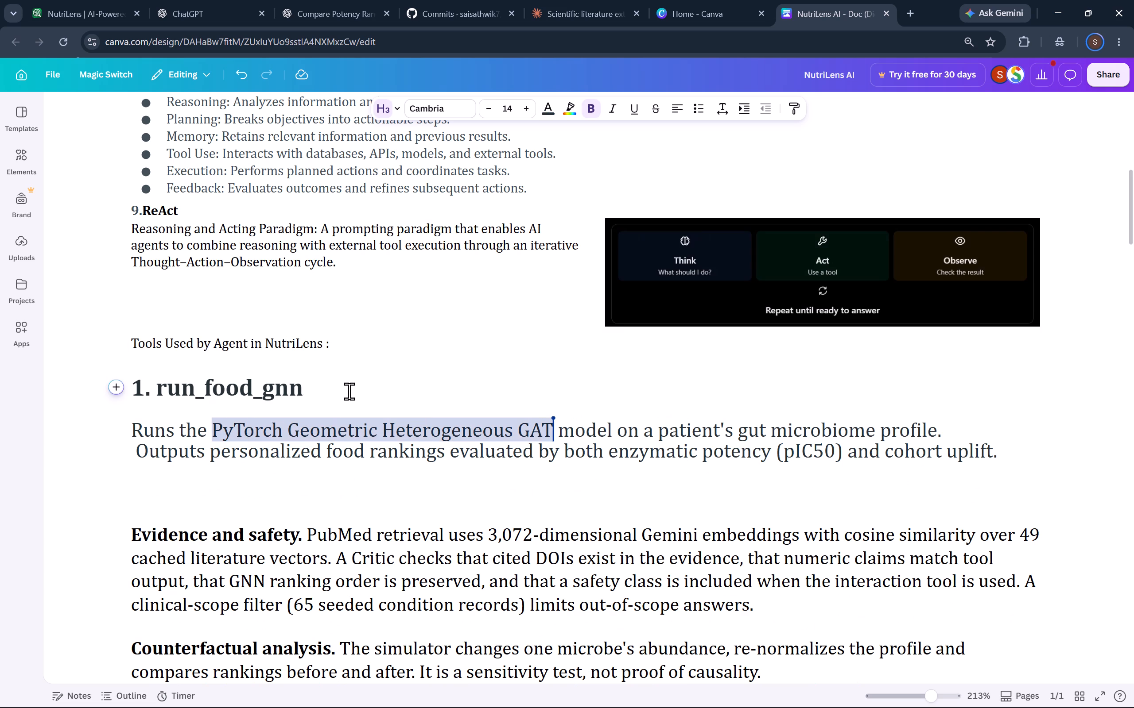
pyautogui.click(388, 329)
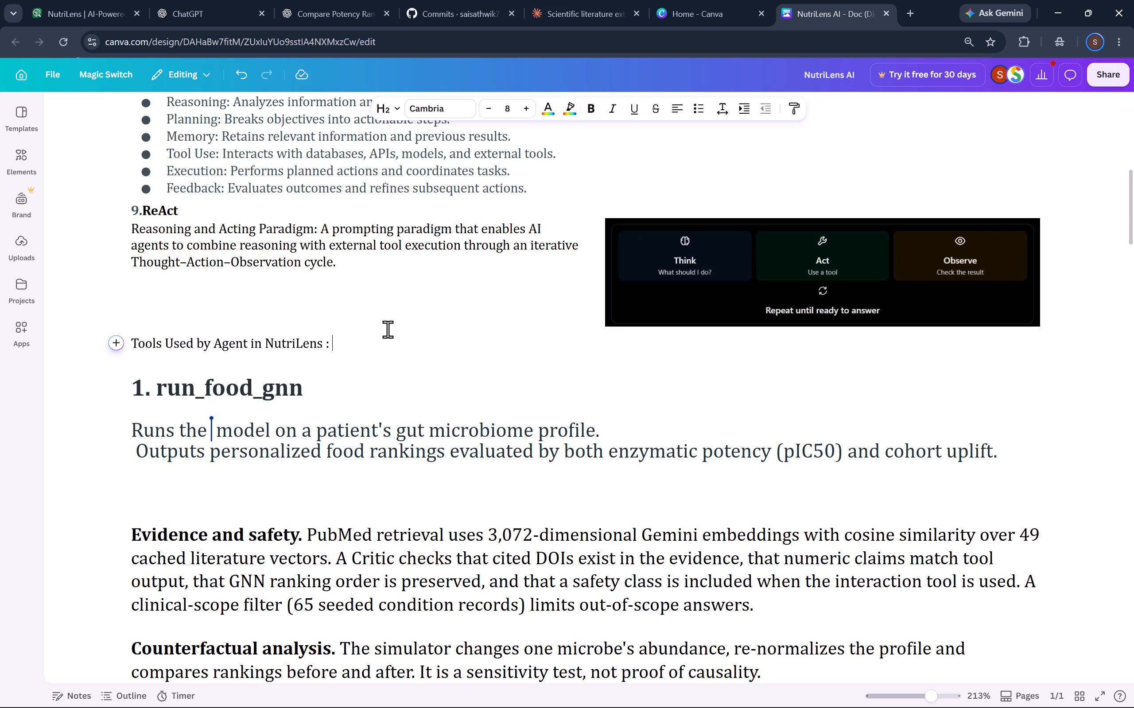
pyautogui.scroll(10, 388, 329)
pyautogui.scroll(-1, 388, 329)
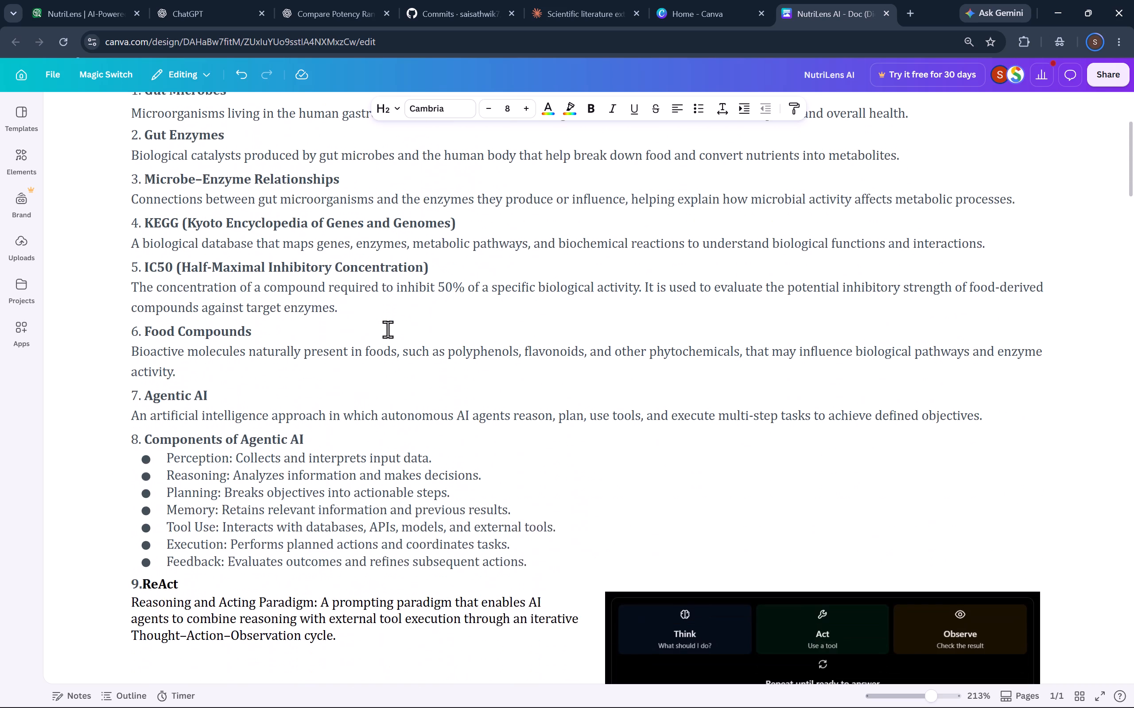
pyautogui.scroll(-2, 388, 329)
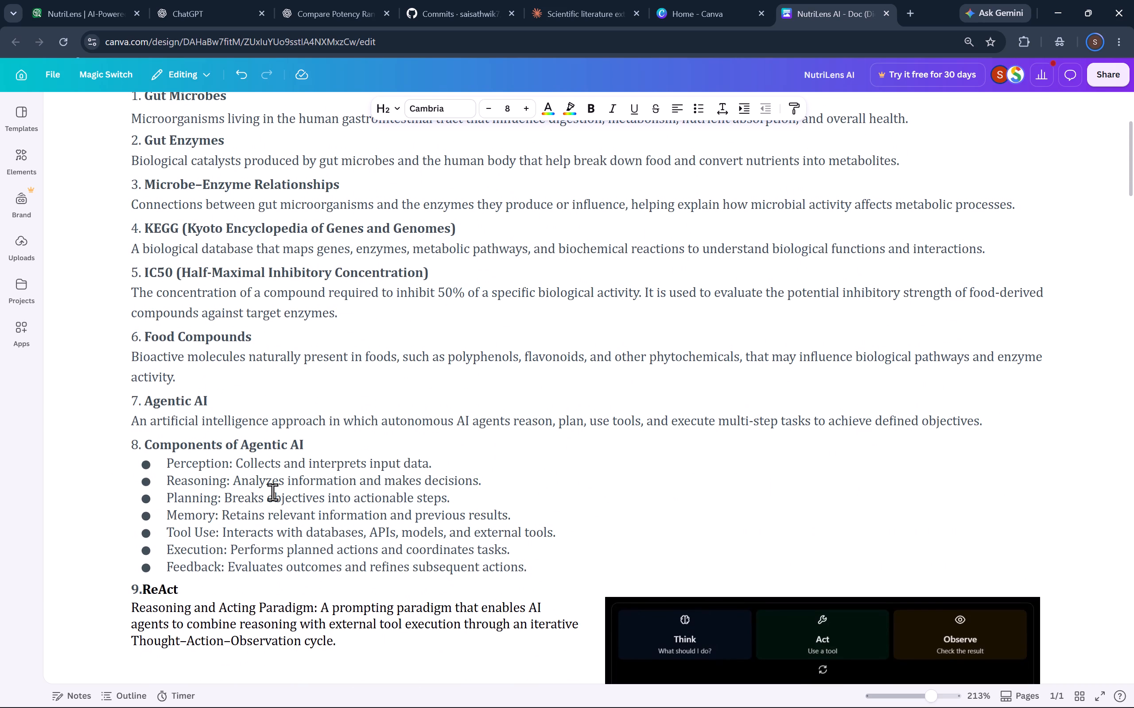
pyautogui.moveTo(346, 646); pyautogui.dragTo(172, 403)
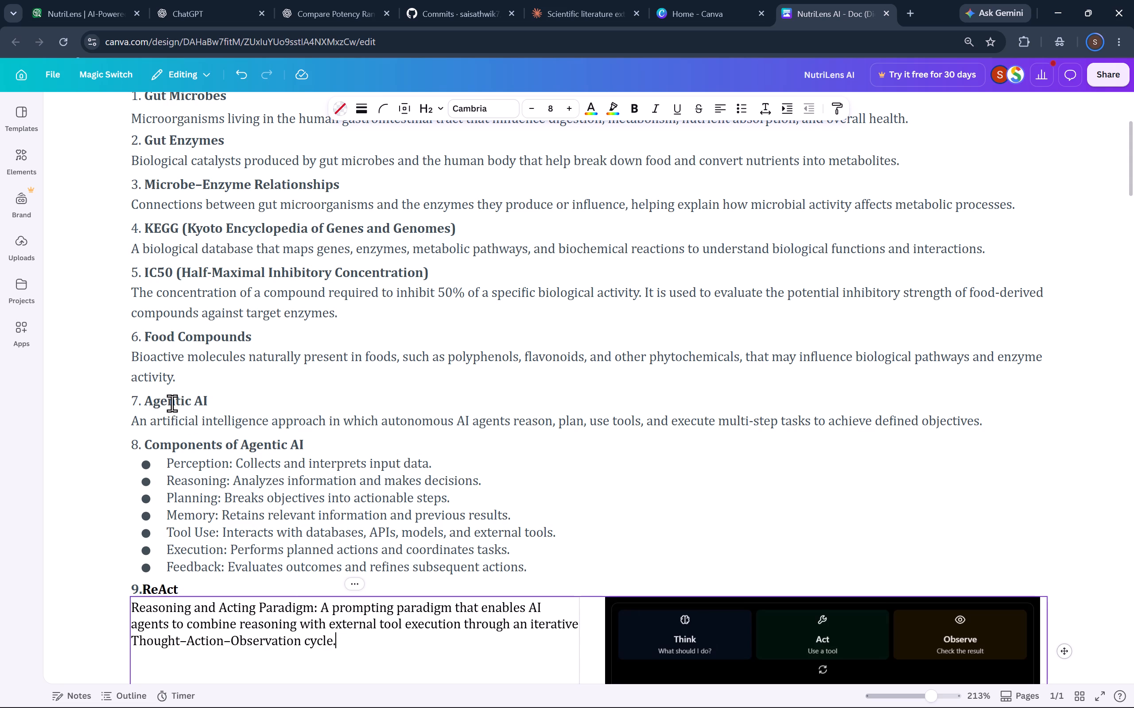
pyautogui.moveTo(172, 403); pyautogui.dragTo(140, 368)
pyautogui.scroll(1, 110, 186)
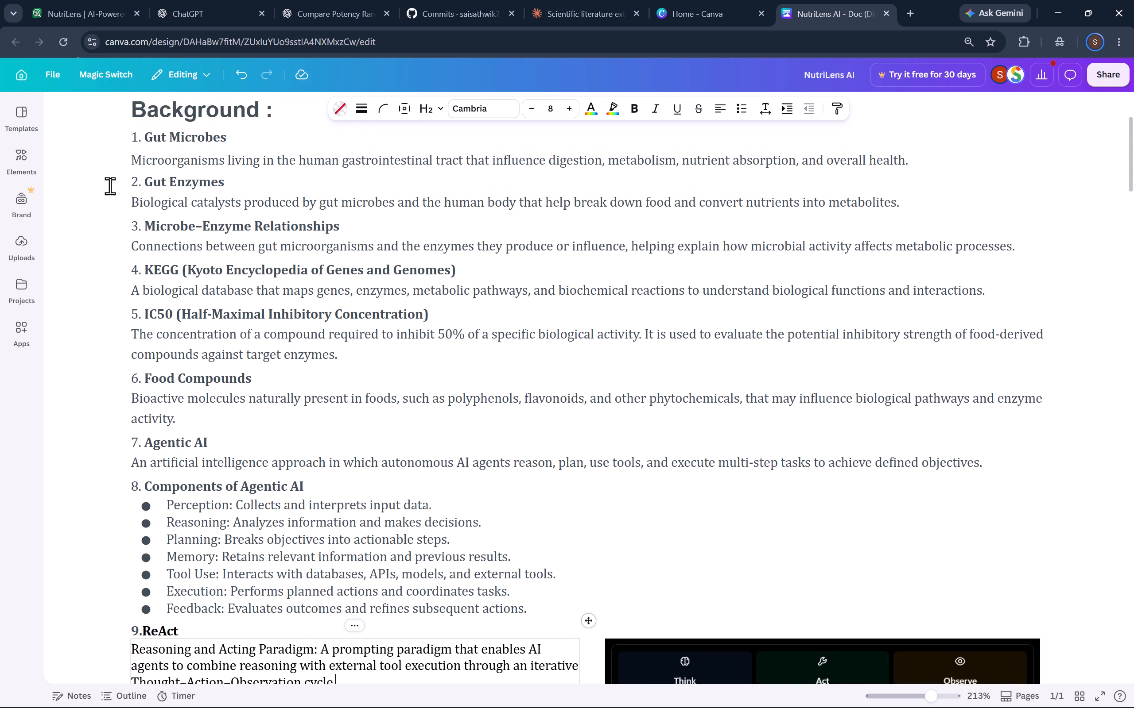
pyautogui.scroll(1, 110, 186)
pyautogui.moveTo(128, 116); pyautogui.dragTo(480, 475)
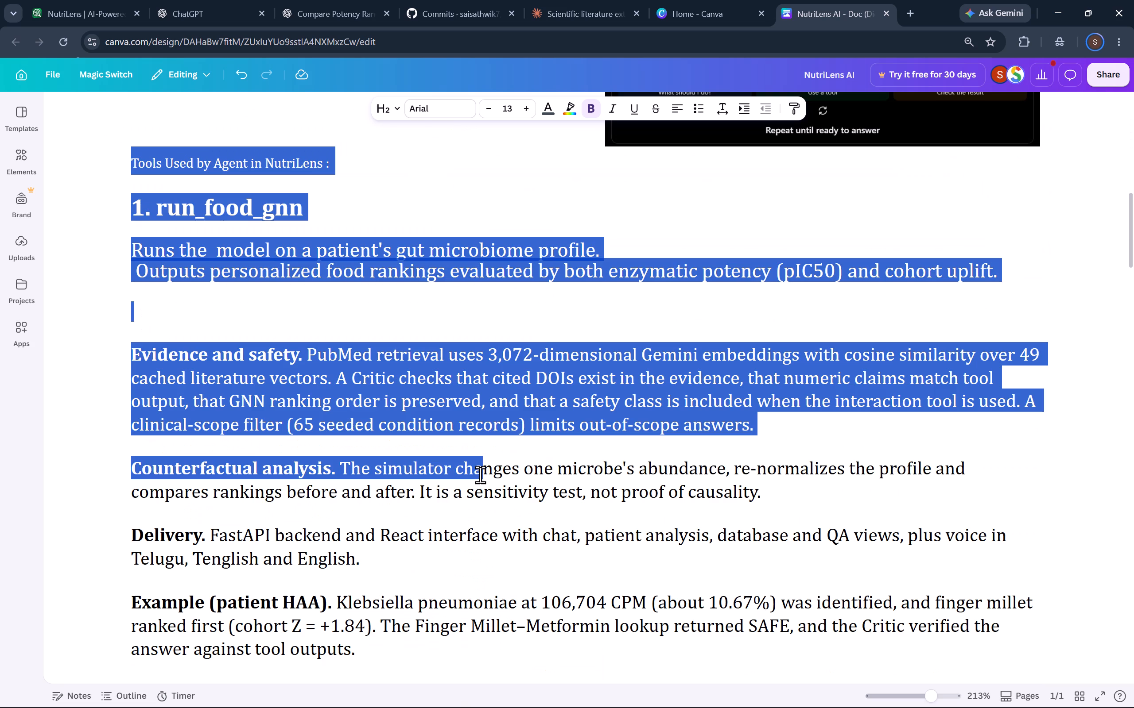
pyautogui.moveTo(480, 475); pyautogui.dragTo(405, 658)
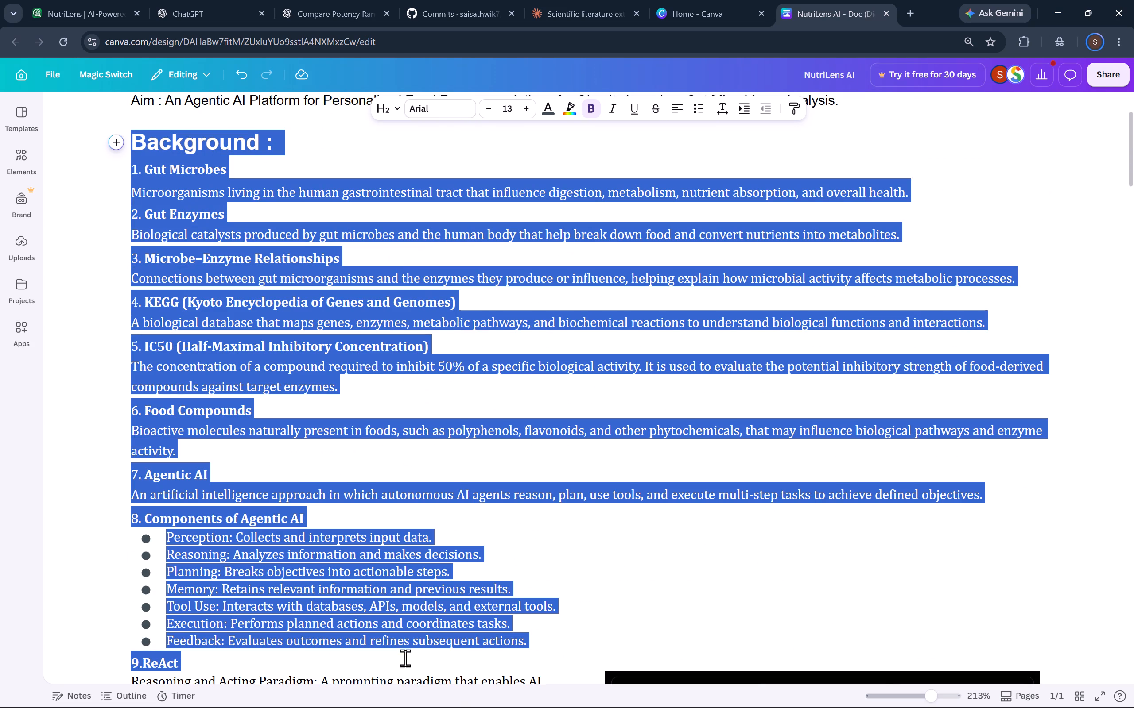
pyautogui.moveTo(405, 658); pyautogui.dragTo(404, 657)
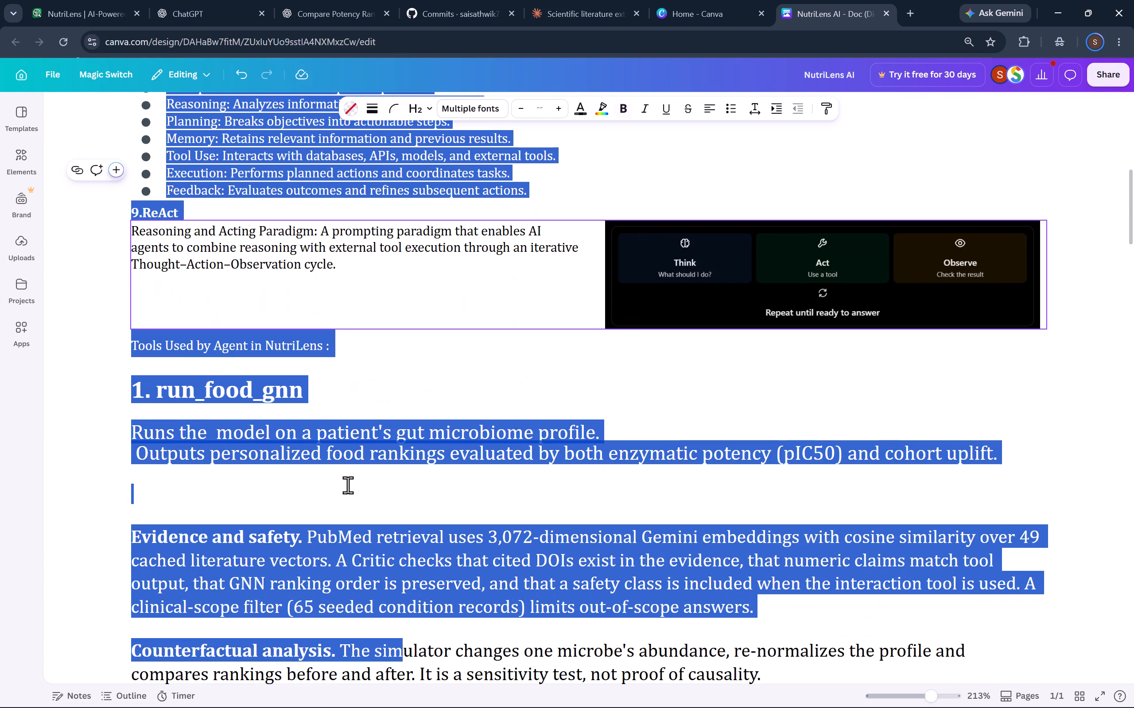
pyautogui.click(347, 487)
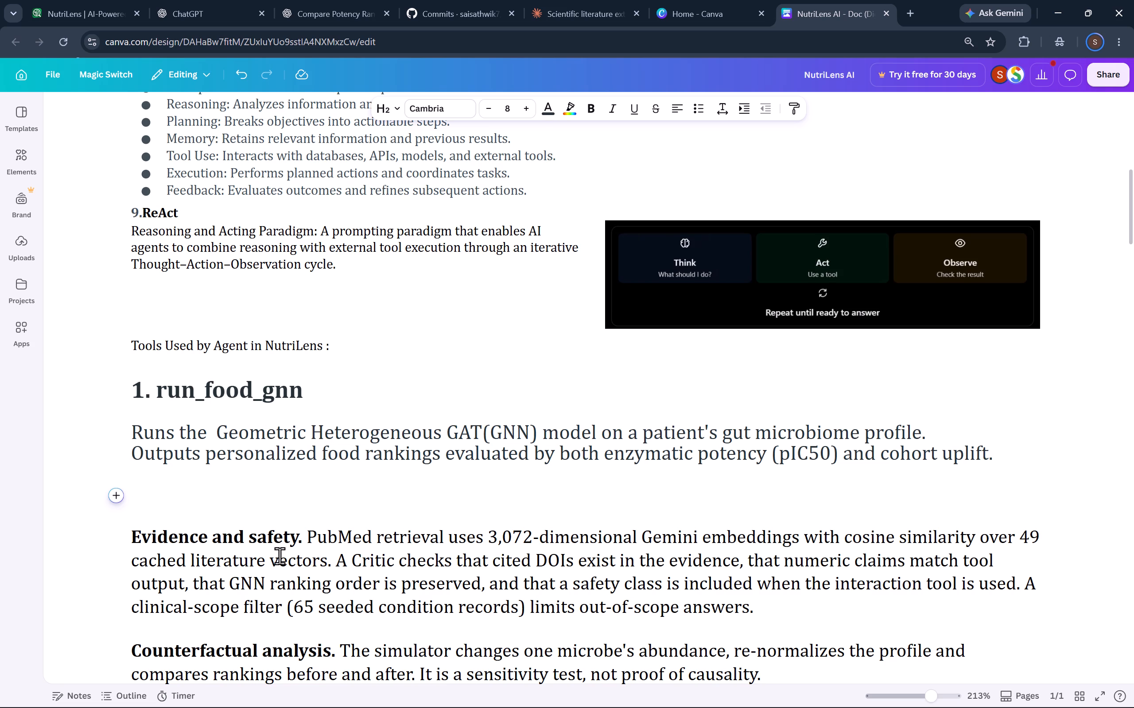
# Look through the rest of the document, from the app screenshots to the smart device section, and return to its beginning.
pyautogui.scroll(-2, 280, 556)
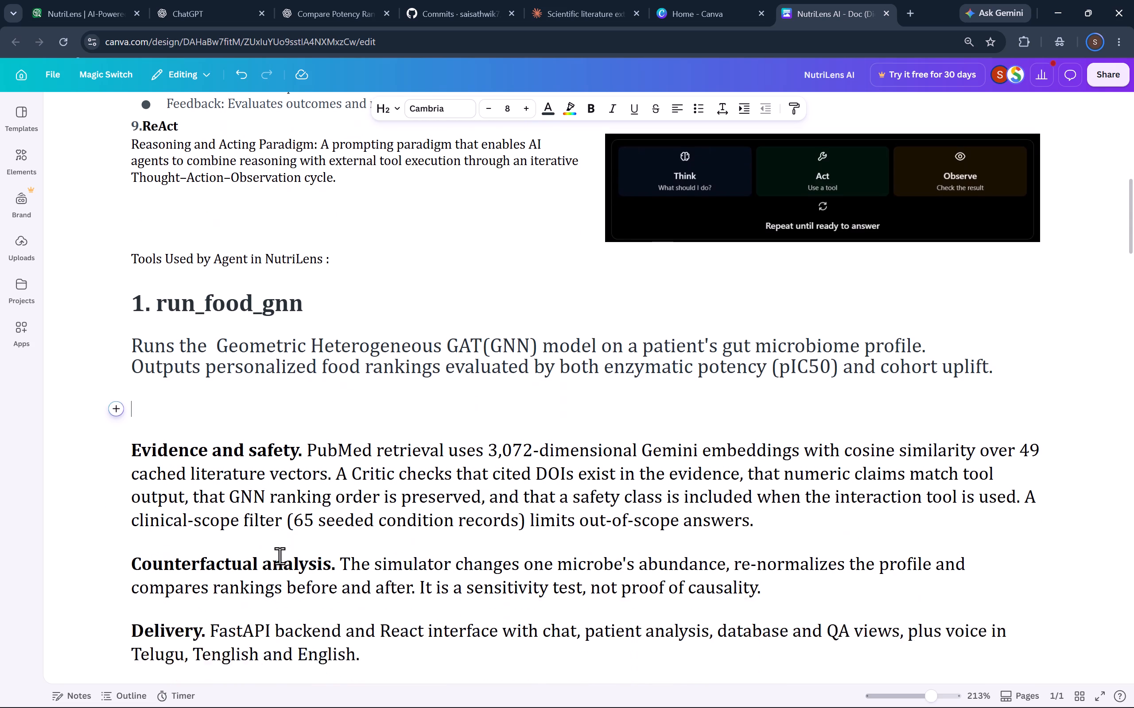
pyautogui.scroll(-8, 280, 556)
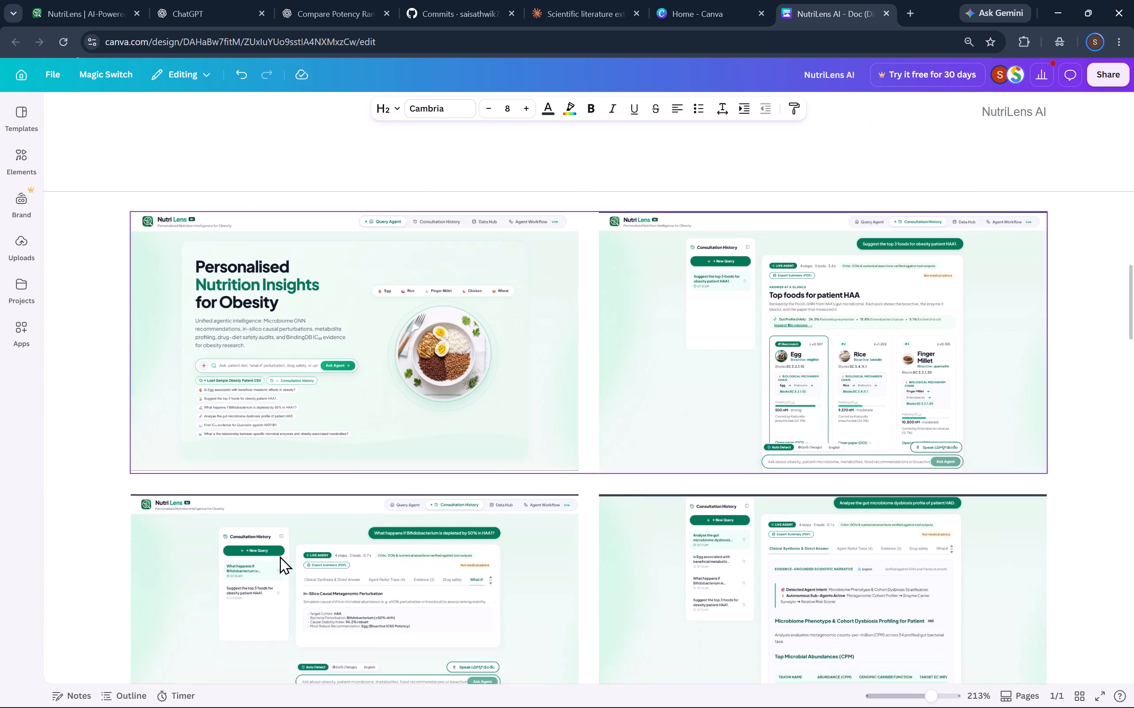
pyautogui.scroll(-6, 280, 556)
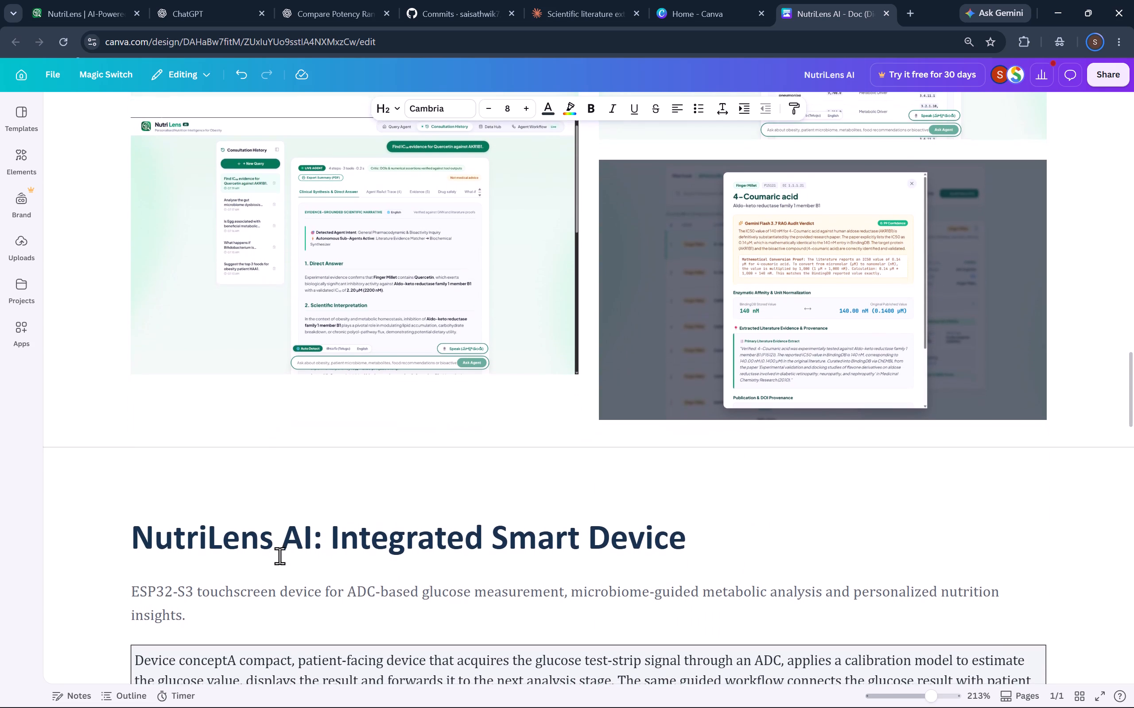
pyautogui.scroll(-5, 280, 556)
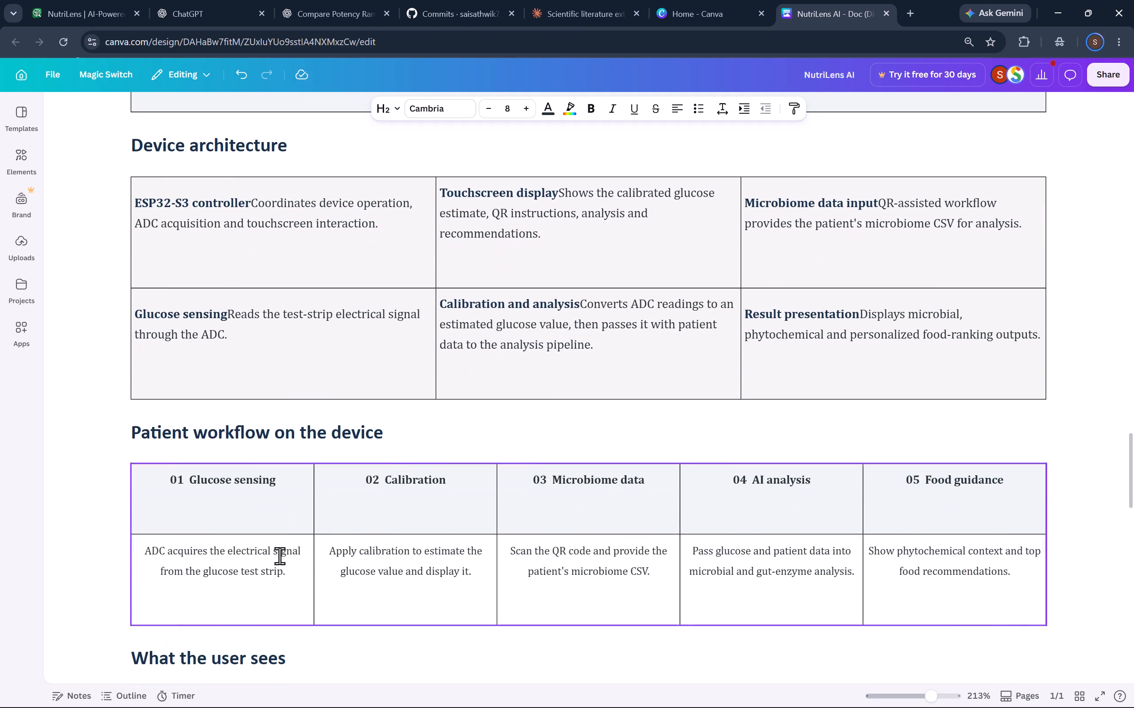
pyautogui.scroll(13, 280, 556)
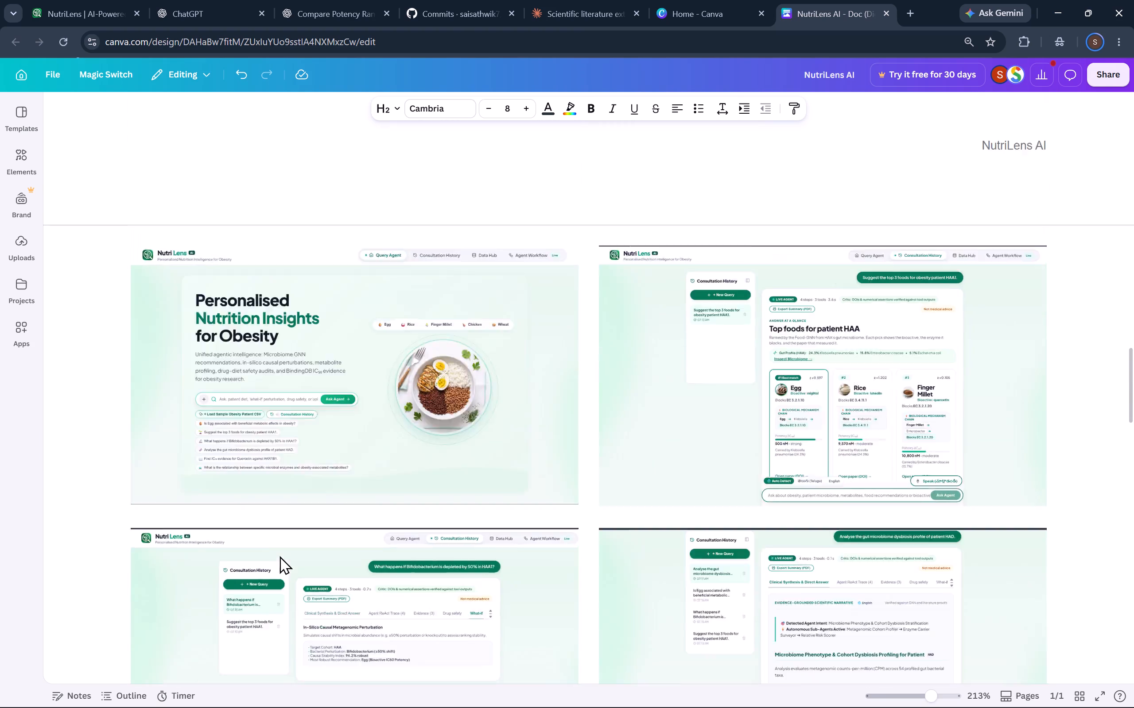
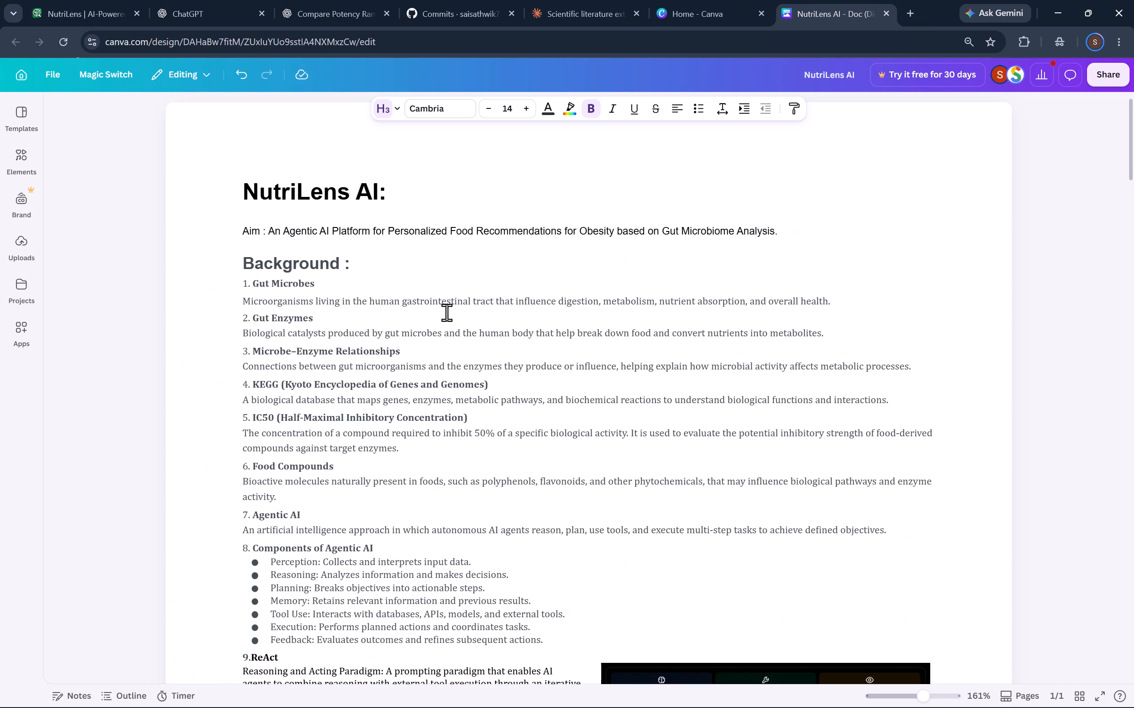
pyautogui.scroll(-1, 447, 312)
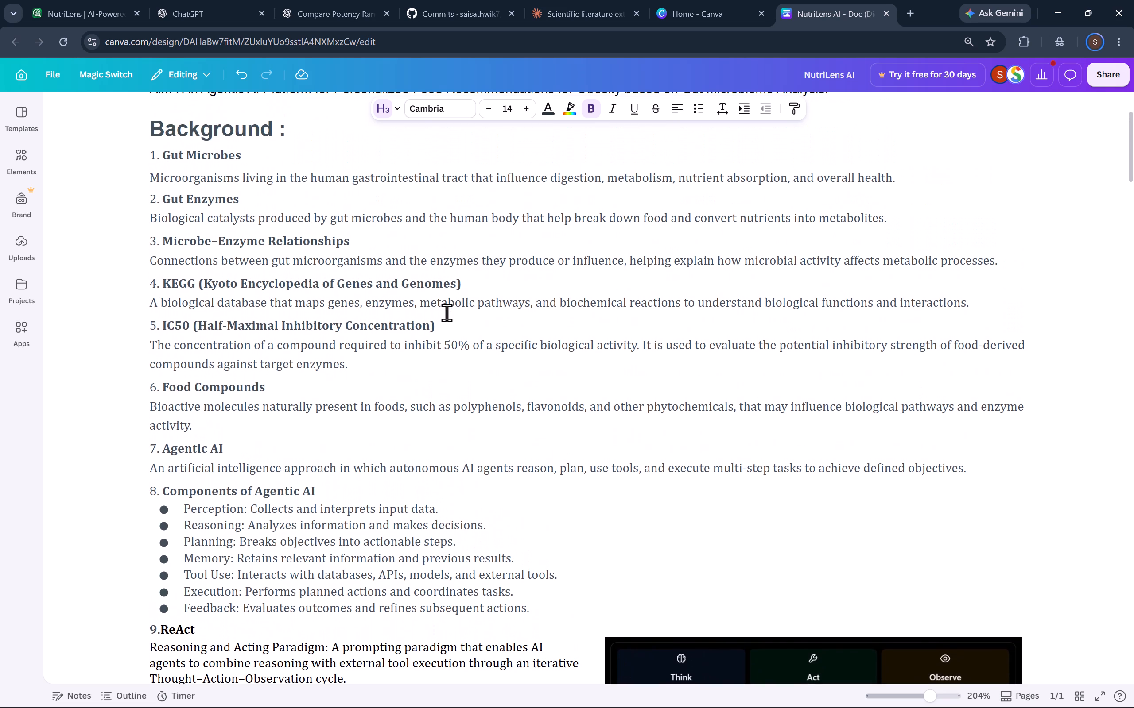
pyautogui.scroll(-2, 447, 312)
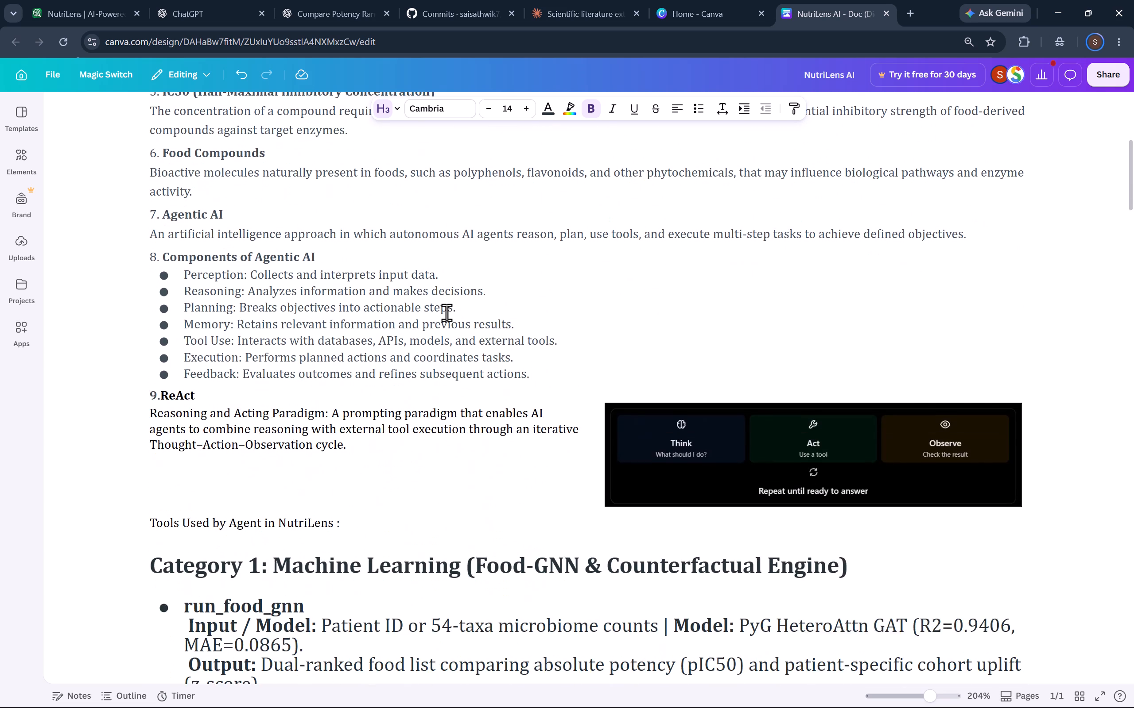
pyautogui.scroll(-18, 447, 312)
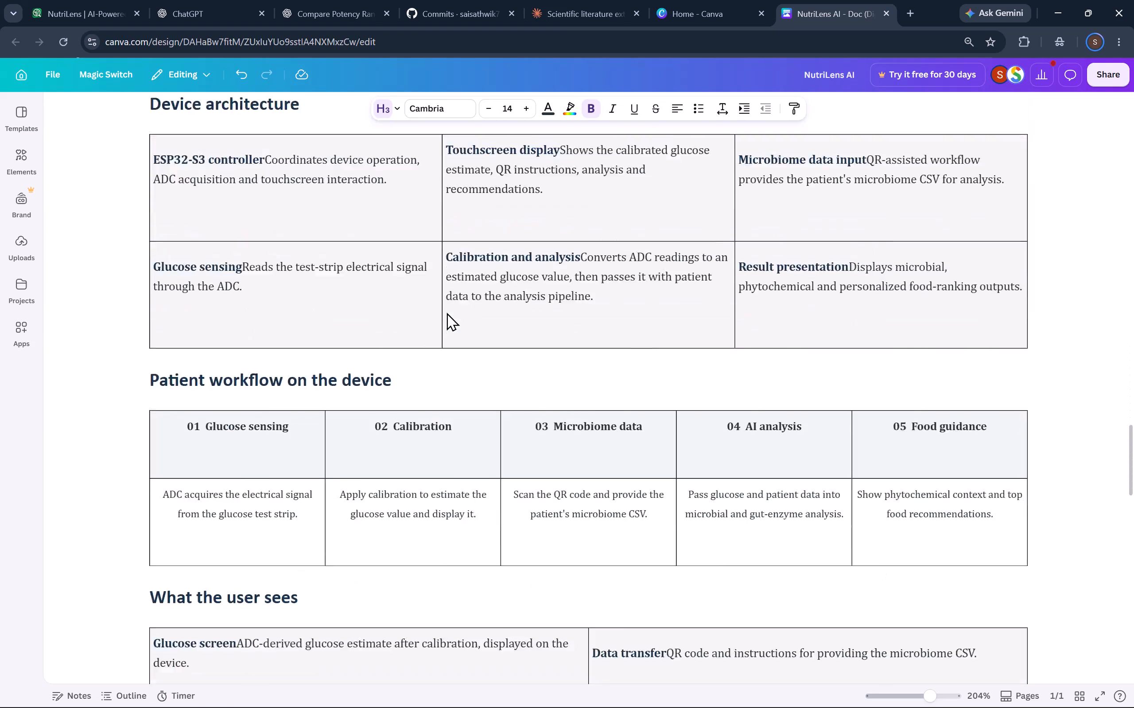
pyautogui.scroll(14, 447, 312)
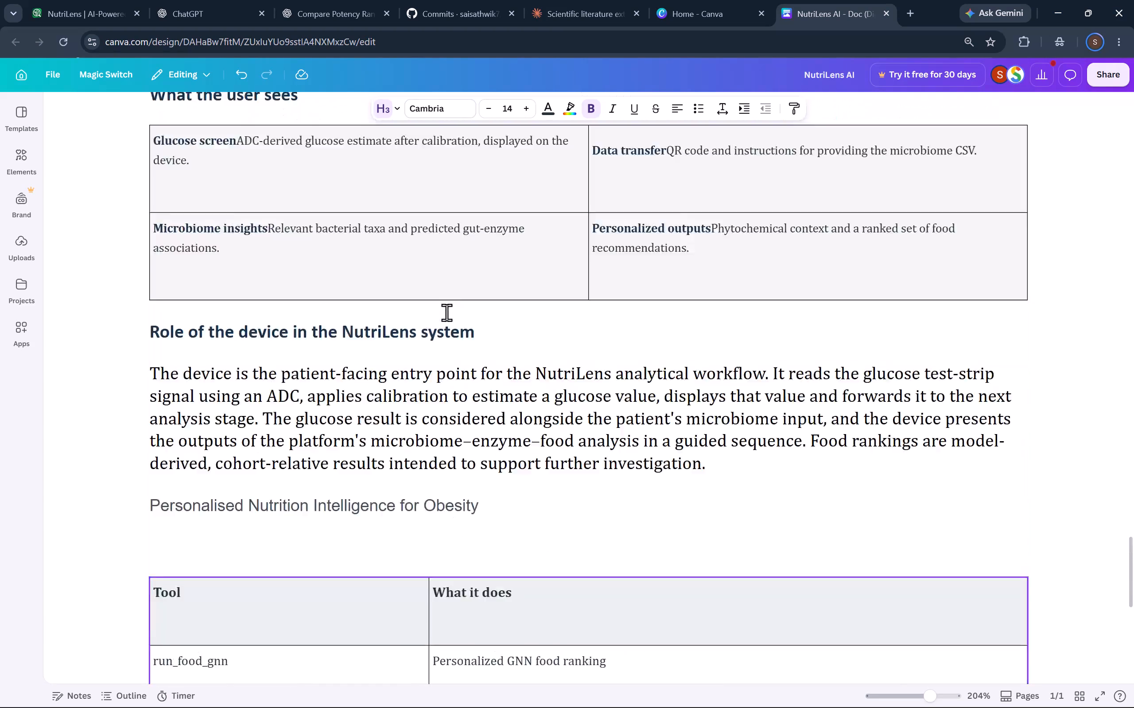
pyautogui.scroll(20, 447, 312)
pyautogui.scroll(-12, 447, 312)
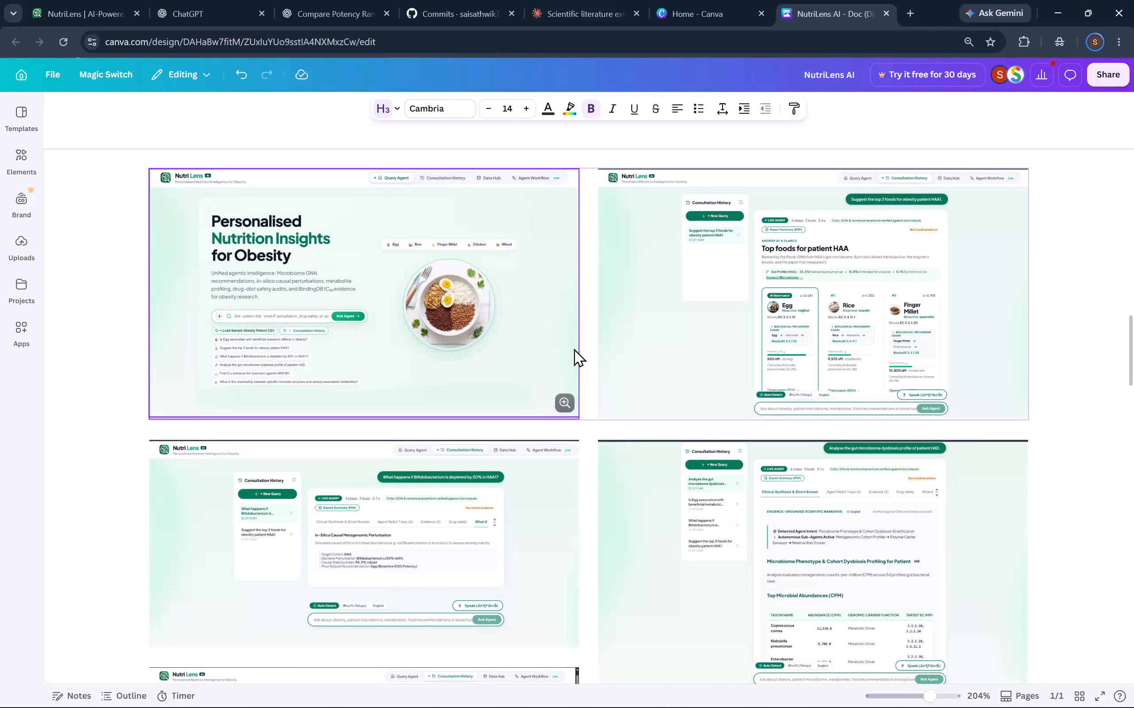
pyautogui.scroll(11, 574, 348)
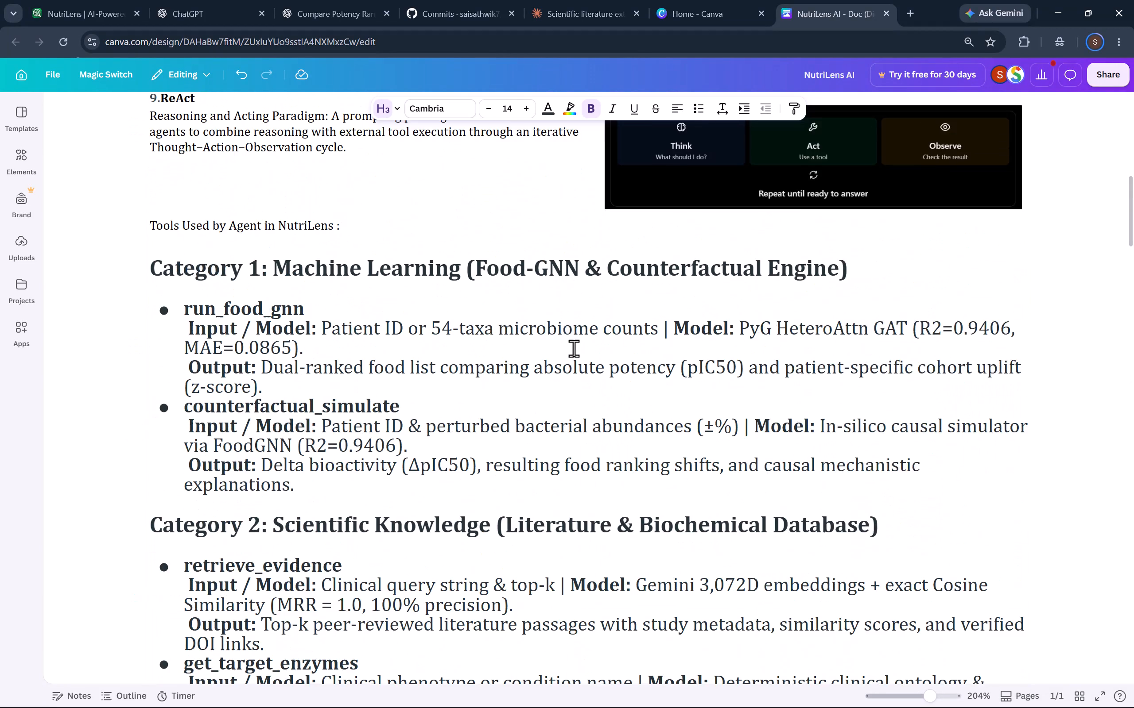
pyautogui.scroll(6, 574, 348)
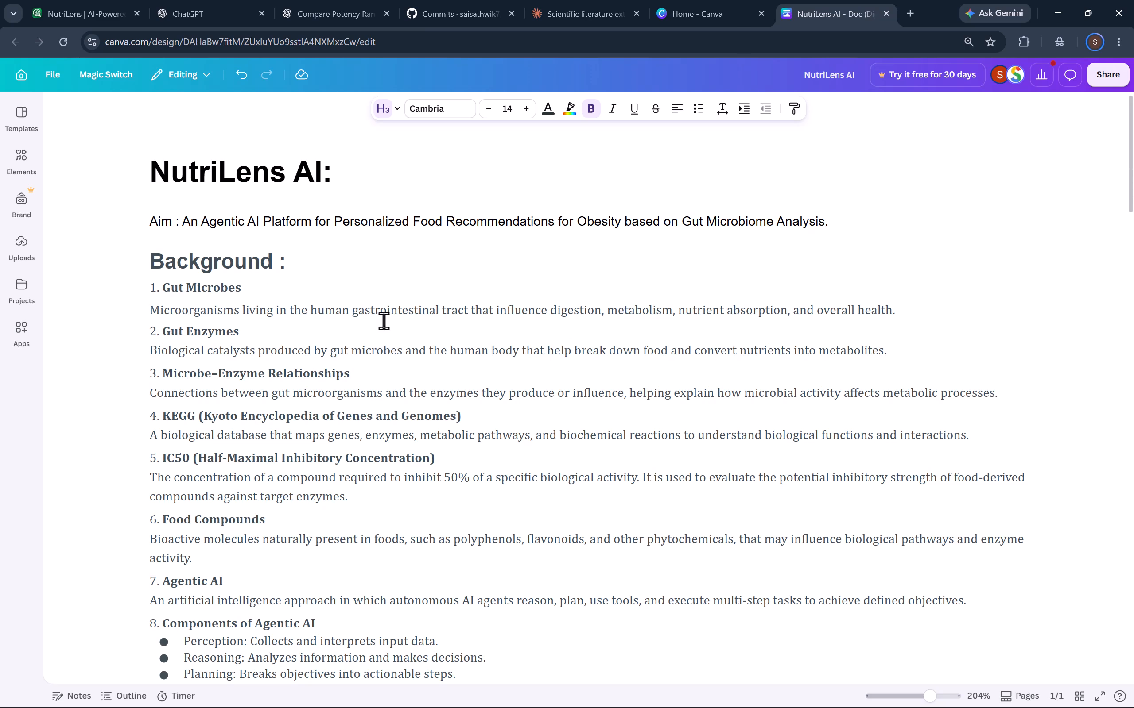
# Set the whole "Aim" line beneath the NutriLens AI title in the Cambria font.
pyautogui.click(275, 352)
pyautogui.click(302, 223)
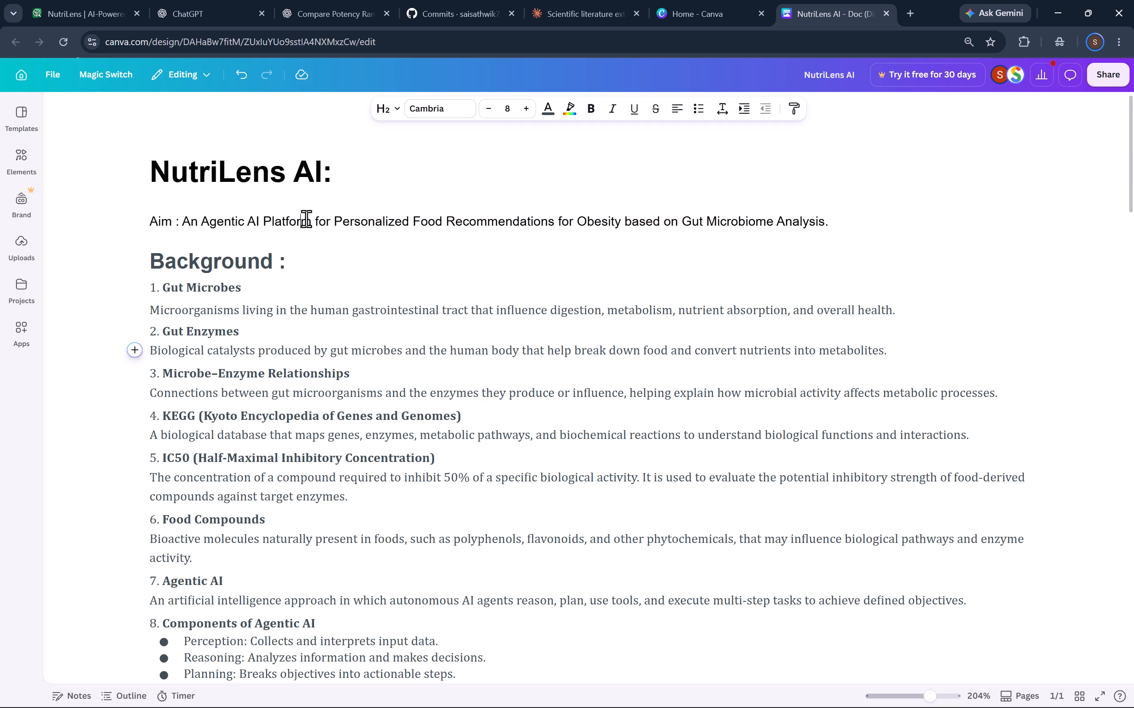
pyautogui.click(458, 105)
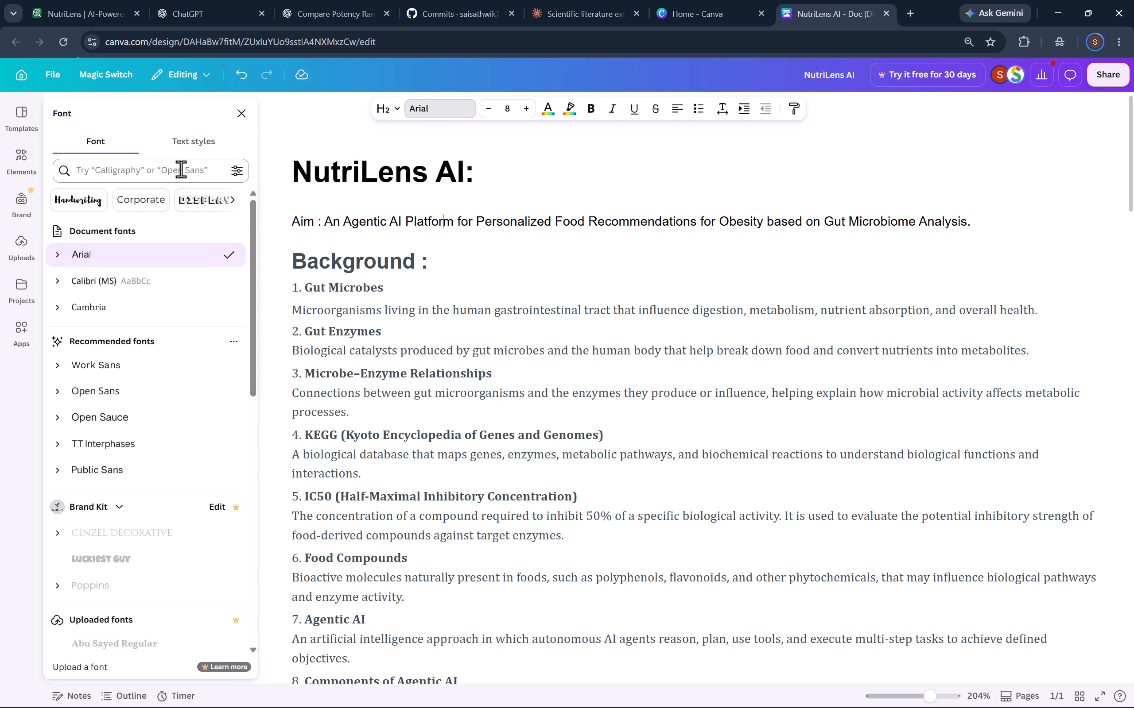
pyautogui.click(129, 300)
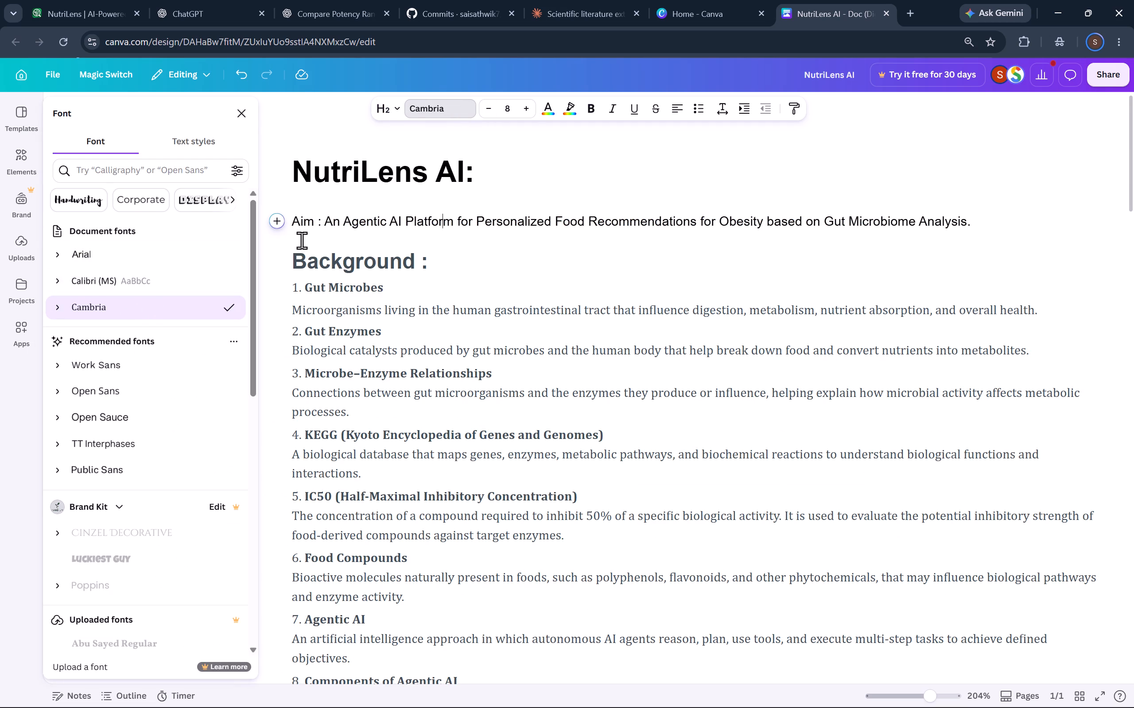
pyautogui.moveTo(291, 223); pyautogui.dragTo(955, 268)
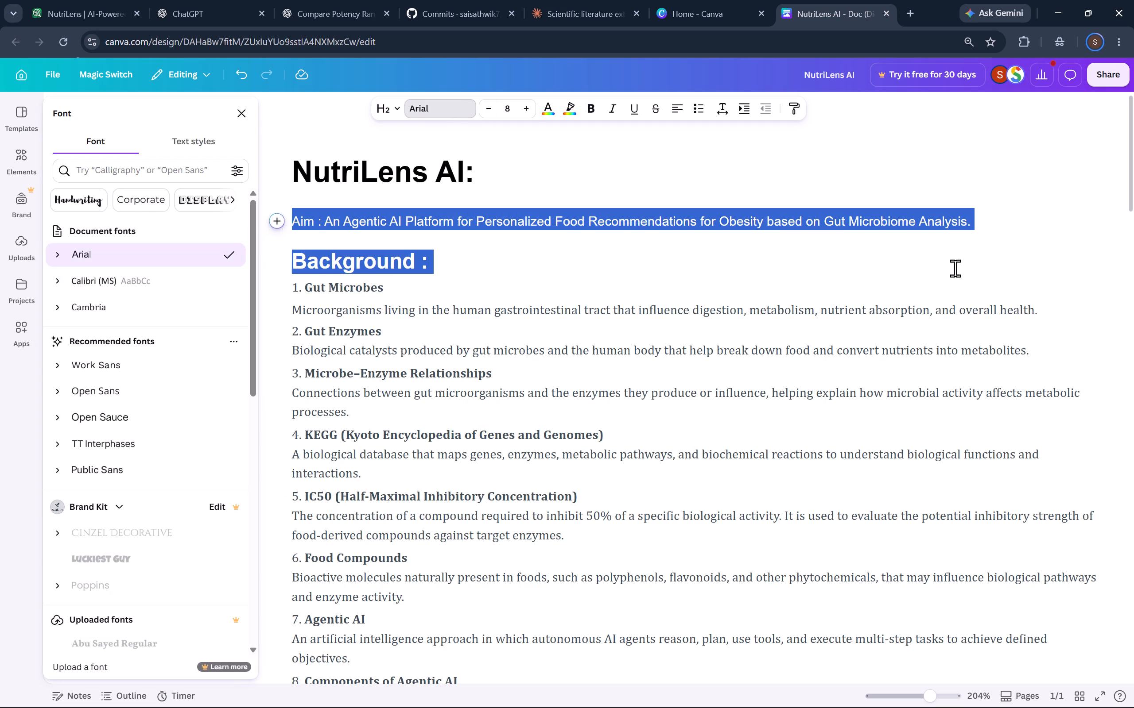
pyautogui.moveTo(955, 268); pyautogui.dragTo(986, 221)
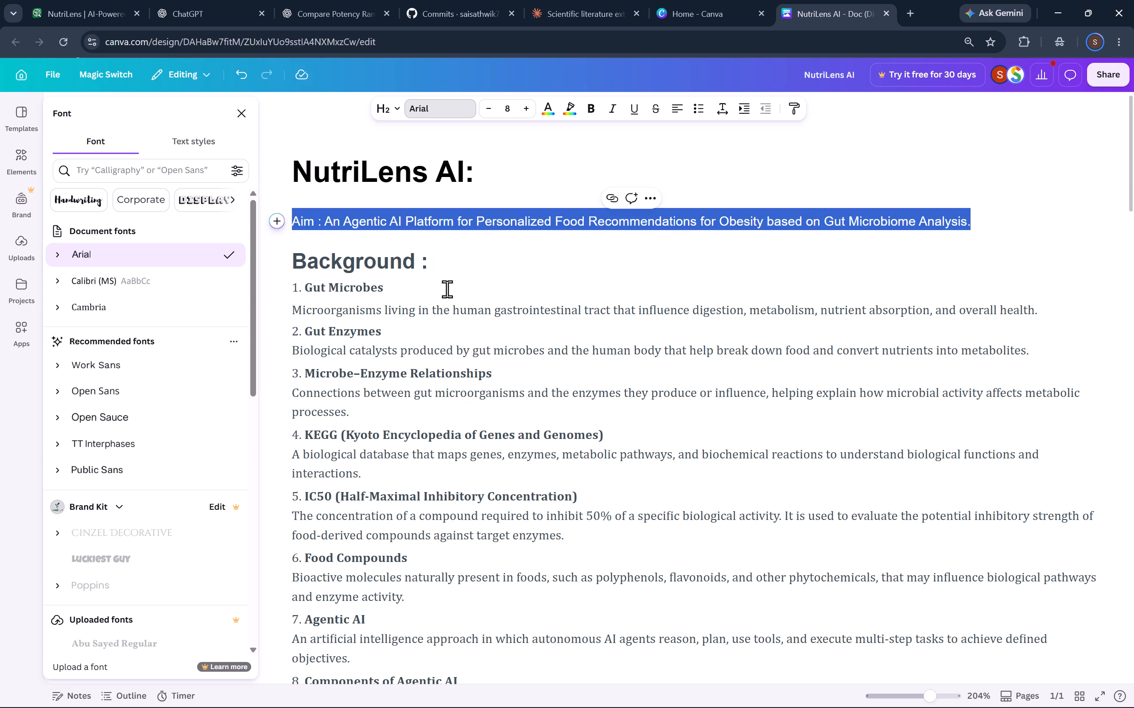
pyautogui.click(118, 306)
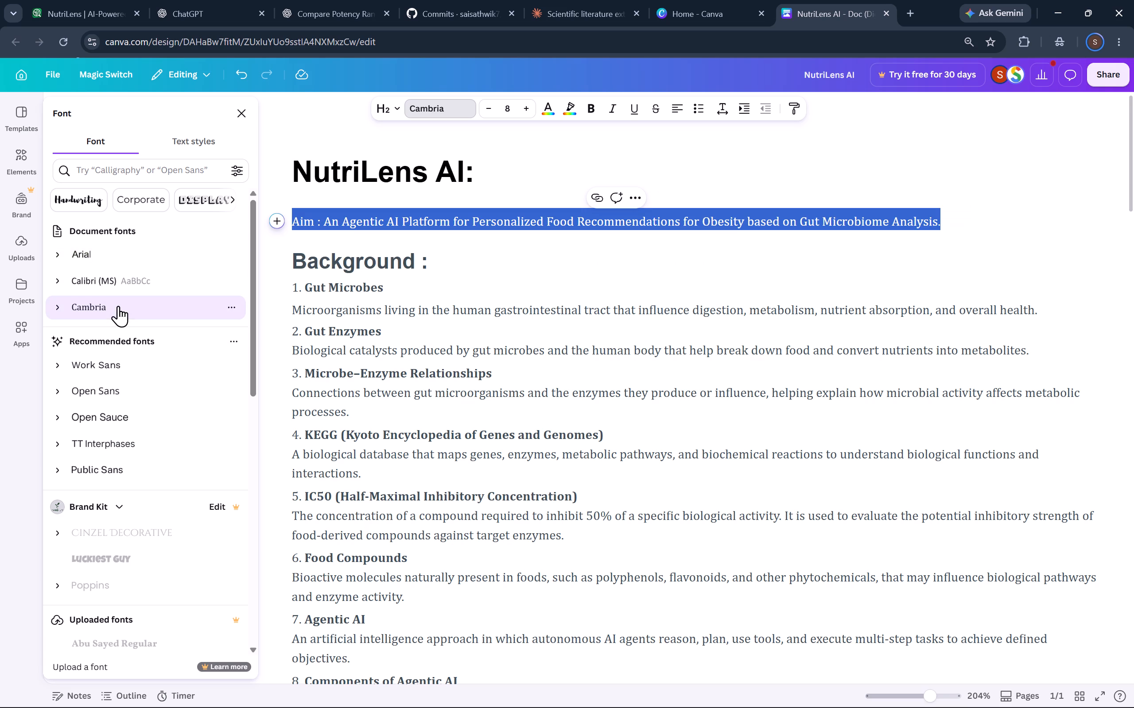
pyautogui.click(475, 275)
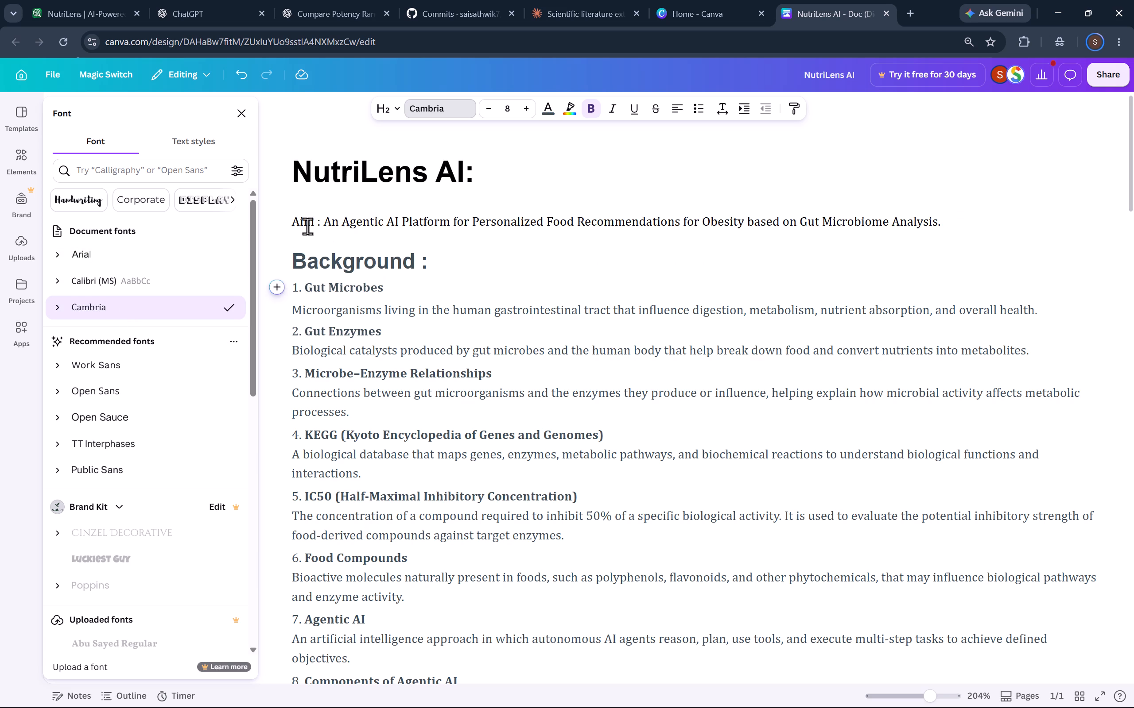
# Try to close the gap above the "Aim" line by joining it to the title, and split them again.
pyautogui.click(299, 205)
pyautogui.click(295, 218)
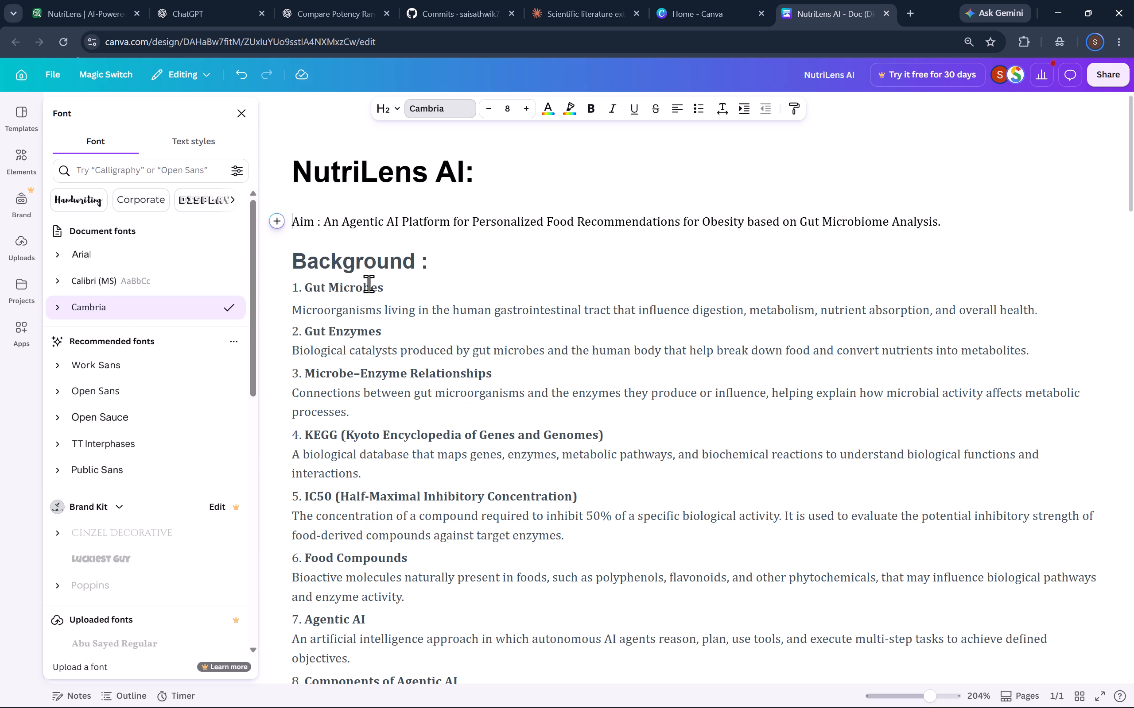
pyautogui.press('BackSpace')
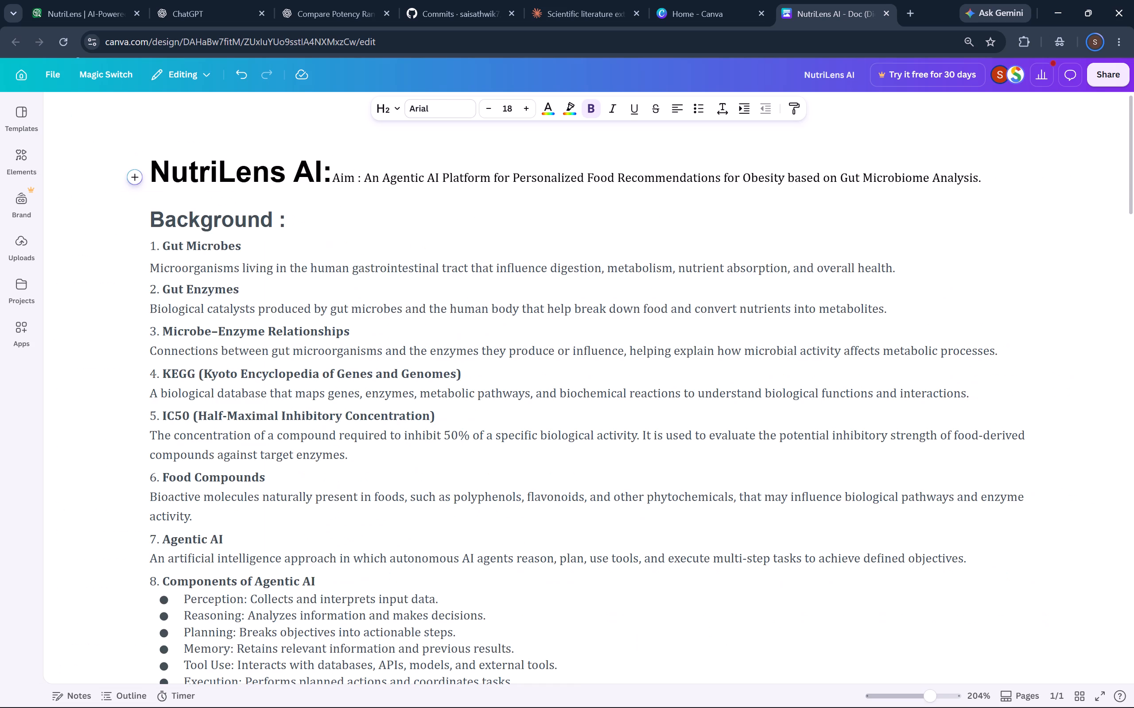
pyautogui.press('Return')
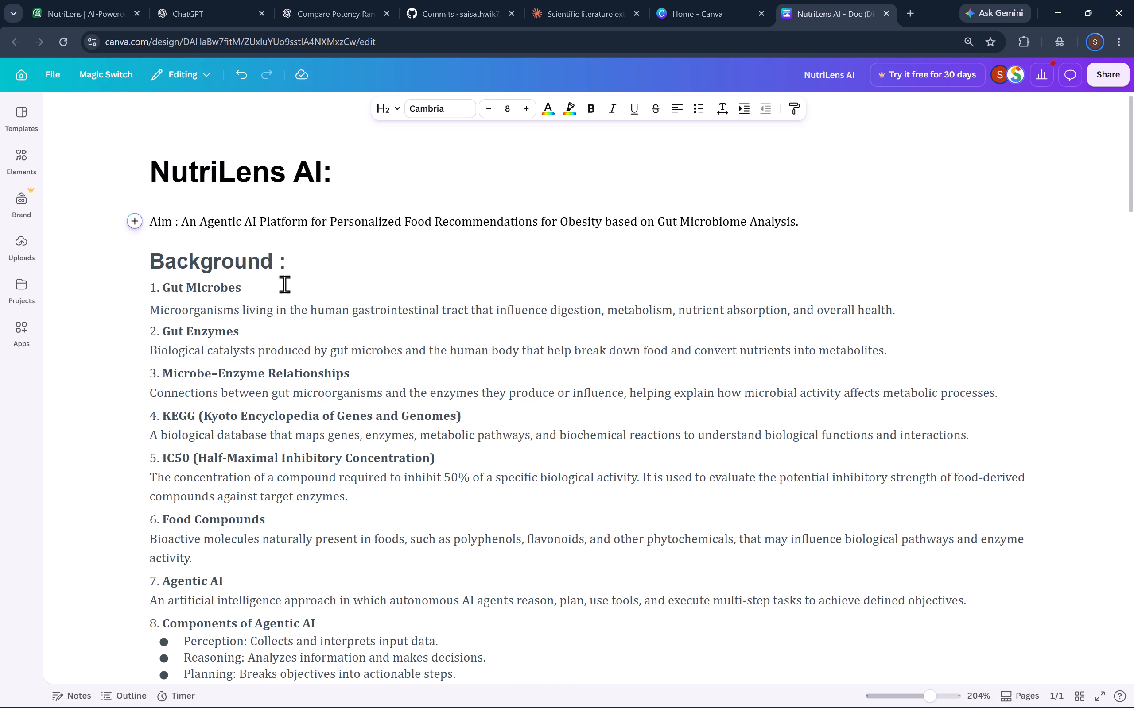
# Set the paragraph spacing of the title, the "Aim" line and the "Background" heading to 6.
pyautogui.moveTo(296, 265); pyautogui.dragTo(155, 166)
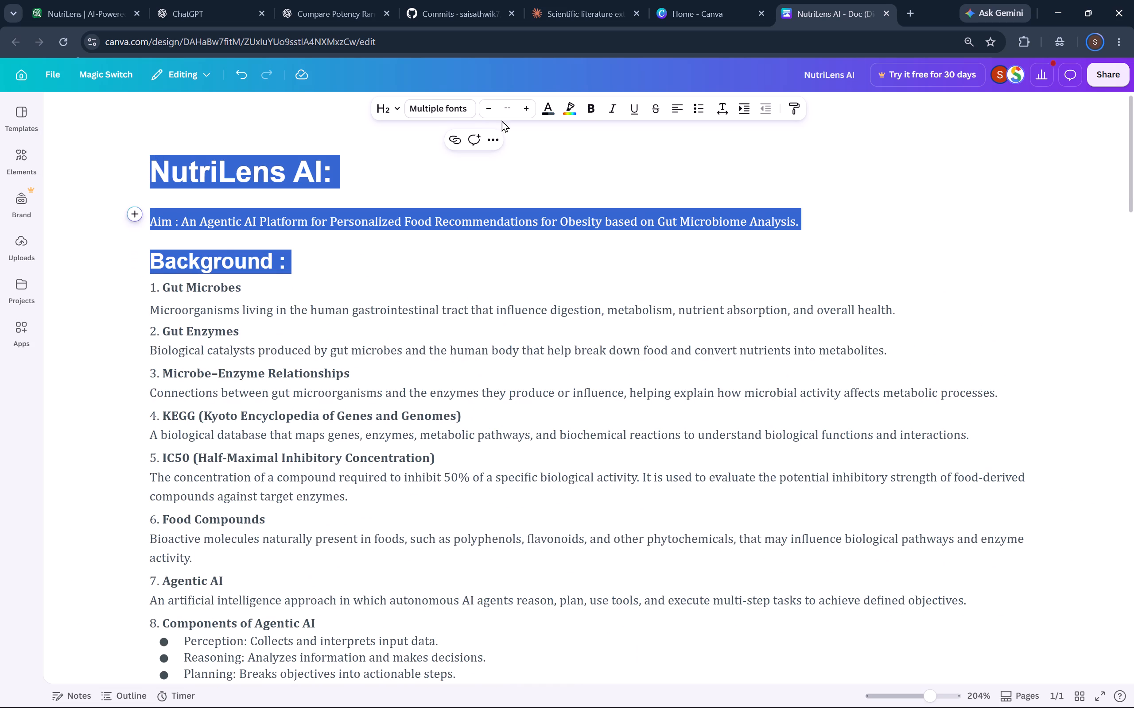
pyautogui.click(716, 110)
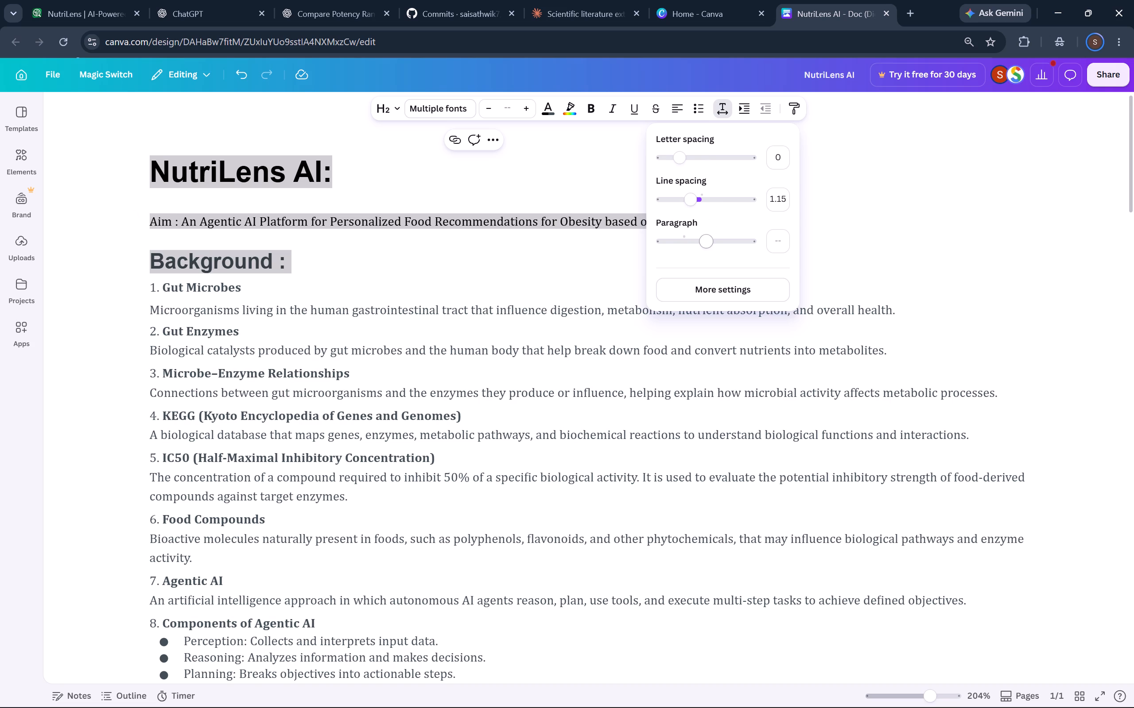
pyautogui.moveTo(705, 245); pyautogui.dragTo(675, 246)
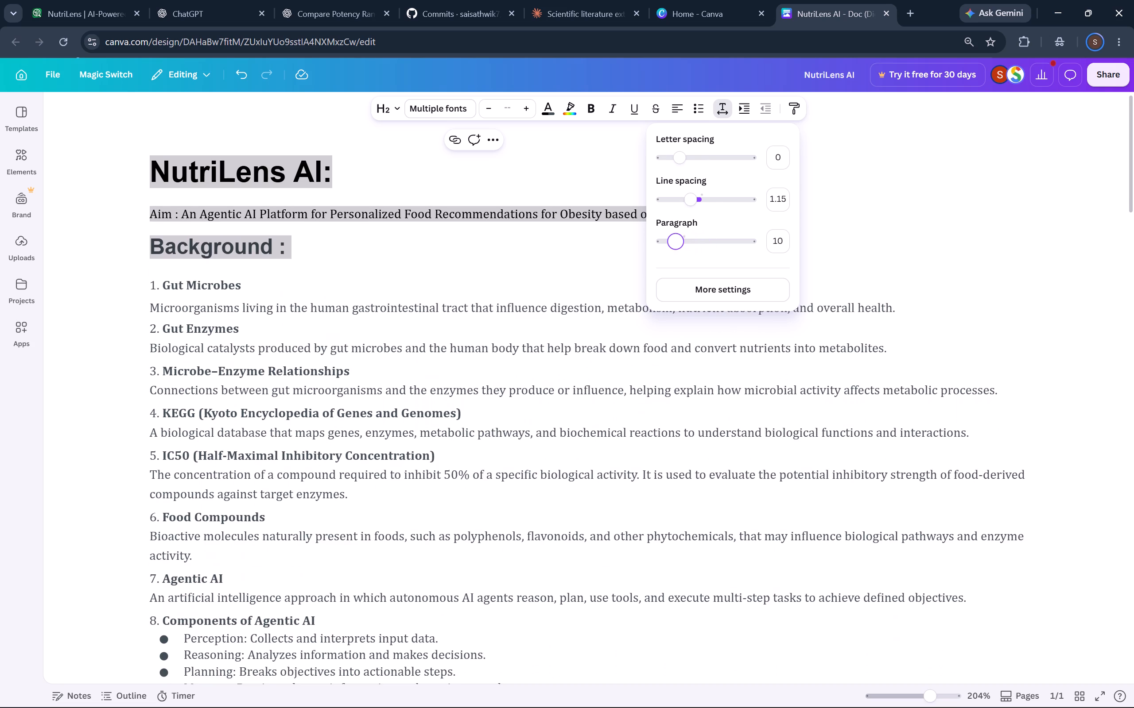
pyautogui.moveTo(675, 246); pyautogui.dragTo(670, 247)
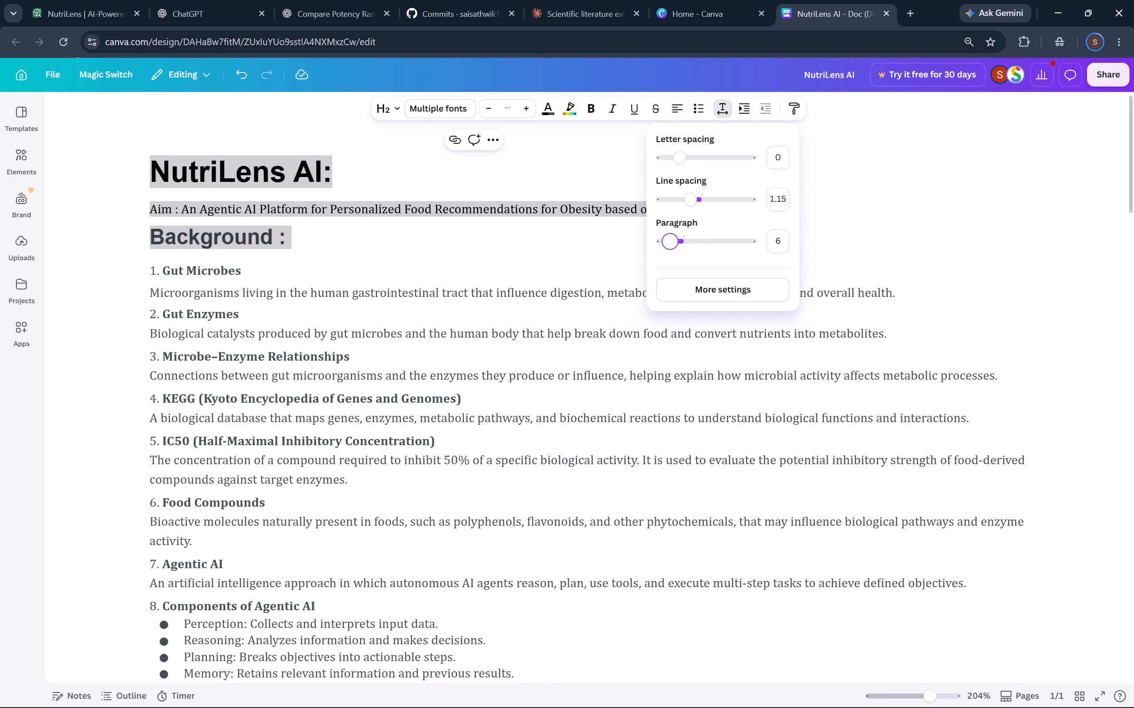
pyautogui.moveTo(670, 247); pyautogui.dragTo(669, 247)
pyautogui.click(530, 265)
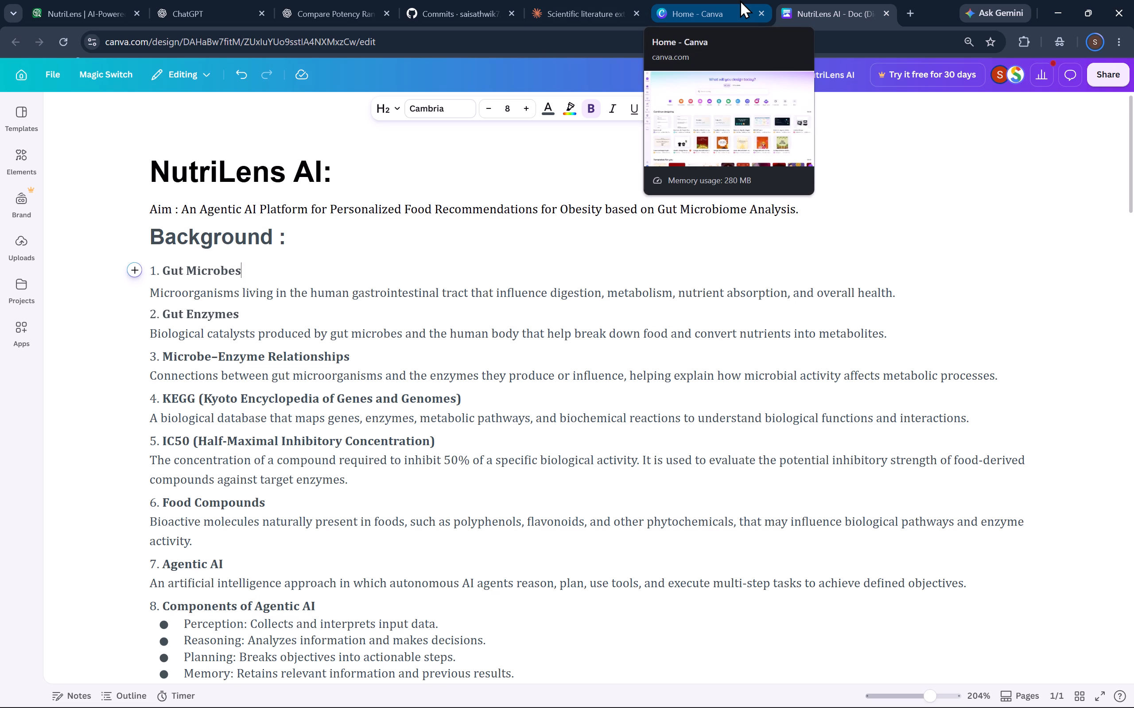
# Check the least-IC50 answer page in the NutriLens web app, and examine the app screenshots in the Canva document.
pyautogui.click(97, 0)
pyautogui.scroll(-8, 518, 362)
pyautogui.scroll(13, 518, 362)
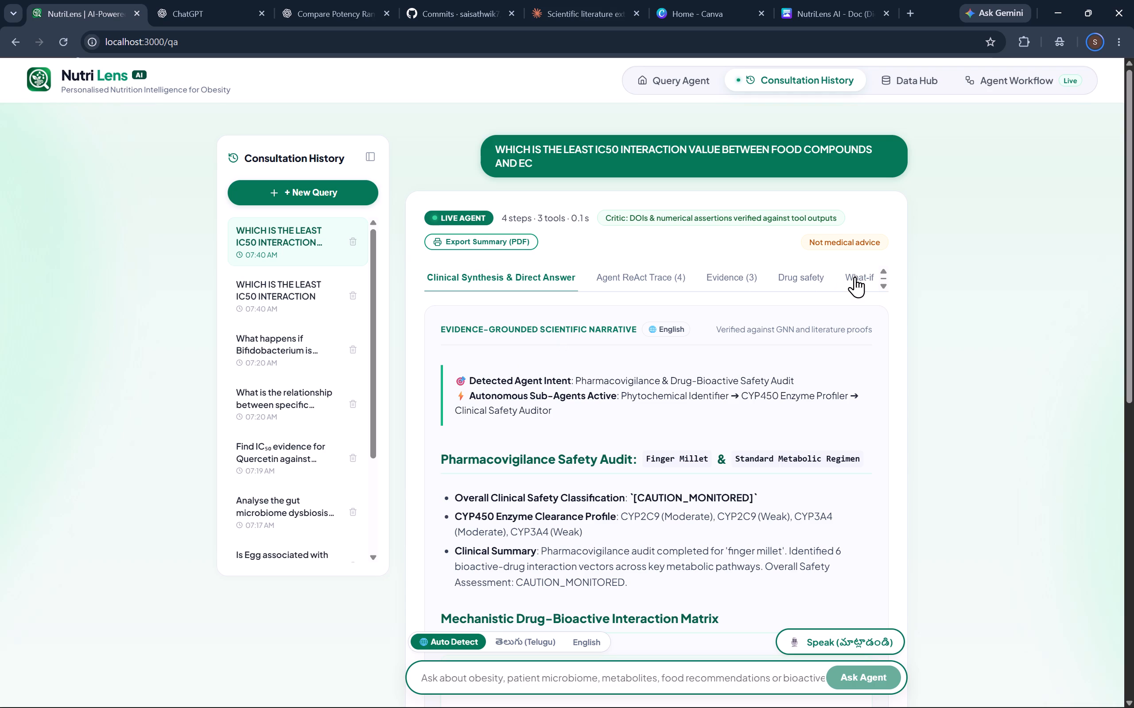
pyautogui.click(690, 1)
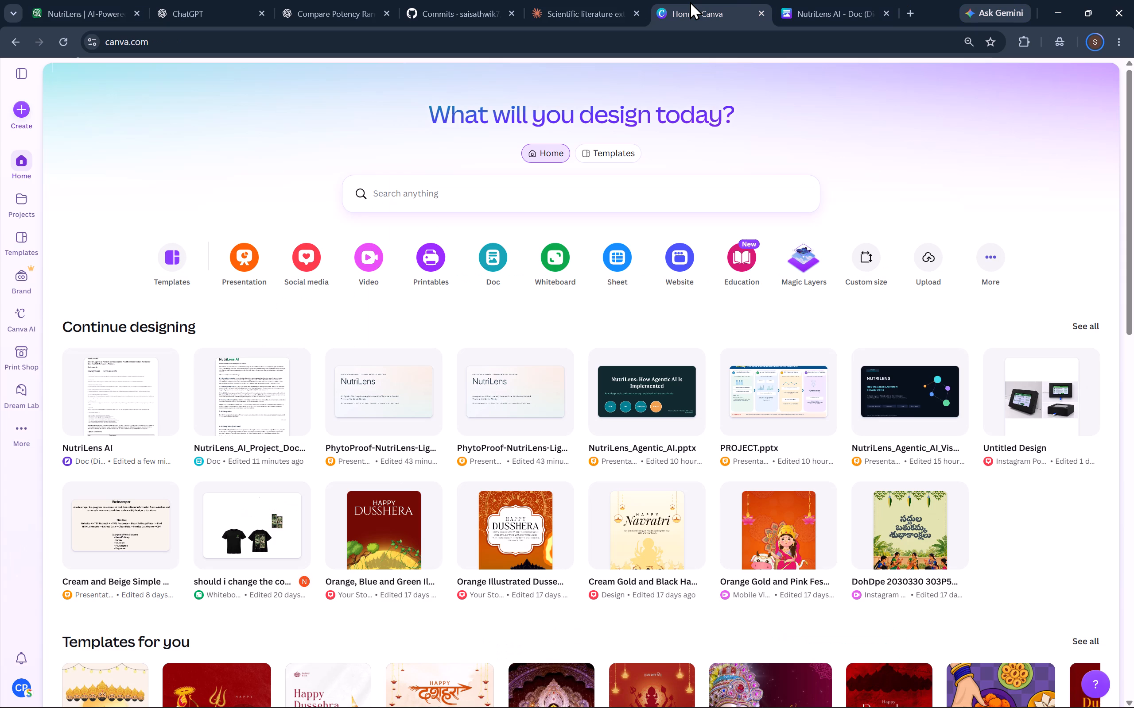
pyautogui.click(801, 2)
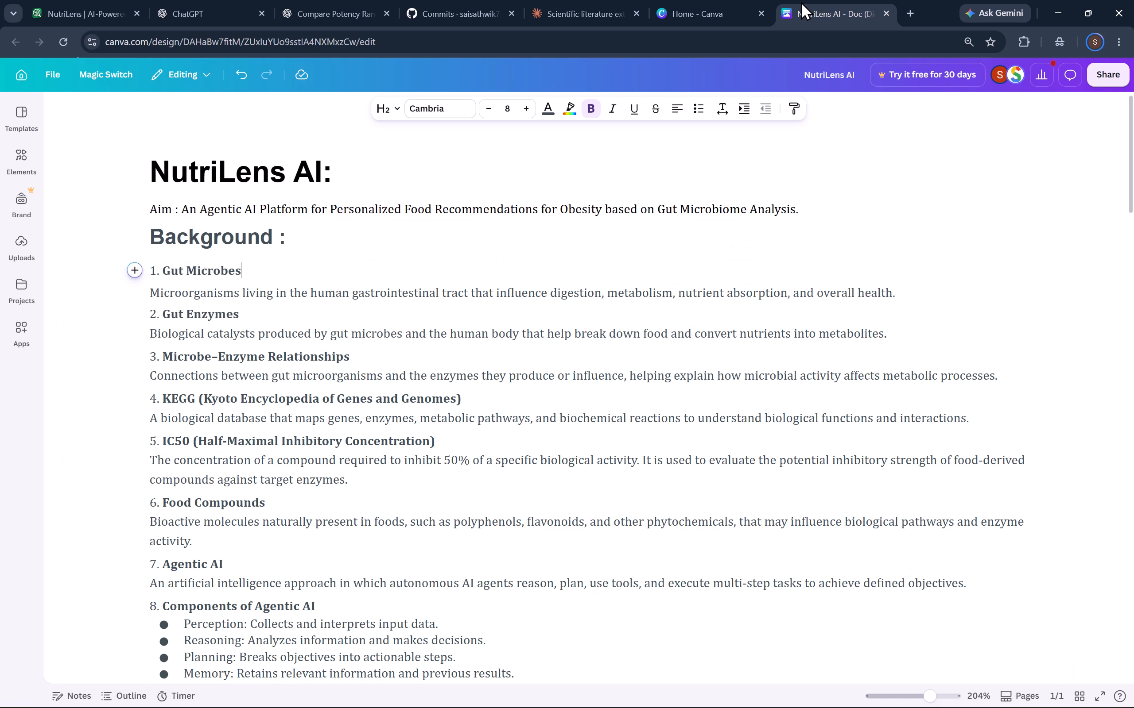
pyautogui.scroll(-12, 653, 388)
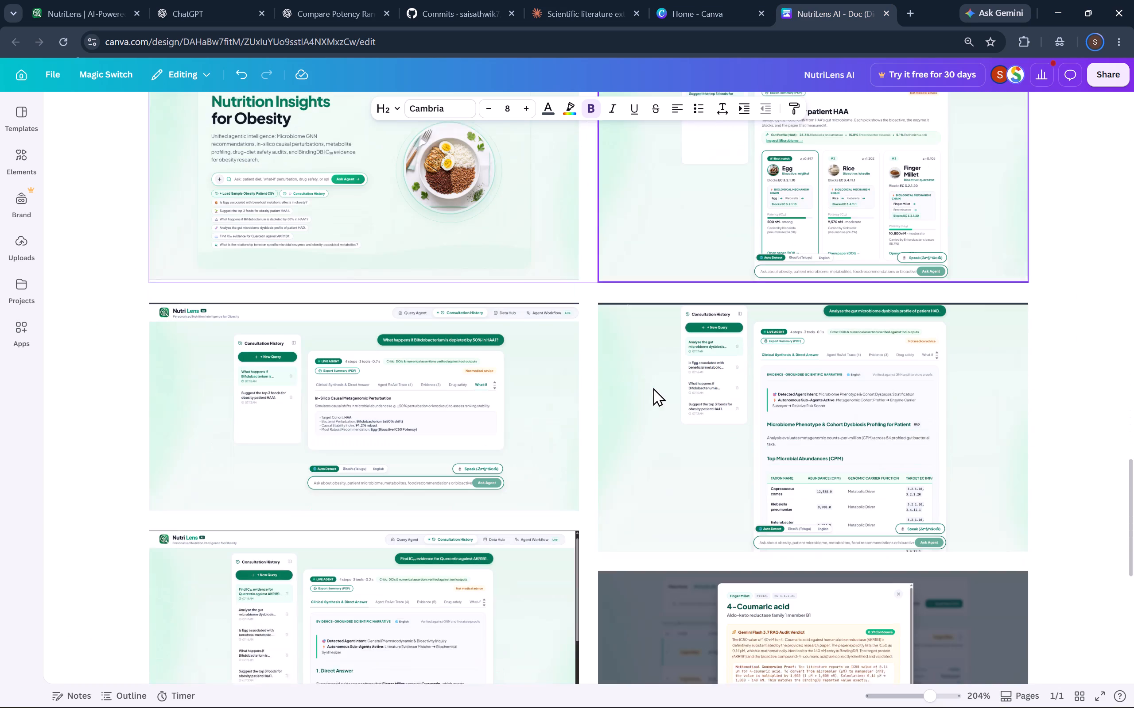
pyautogui.scroll(-1, 653, 388)
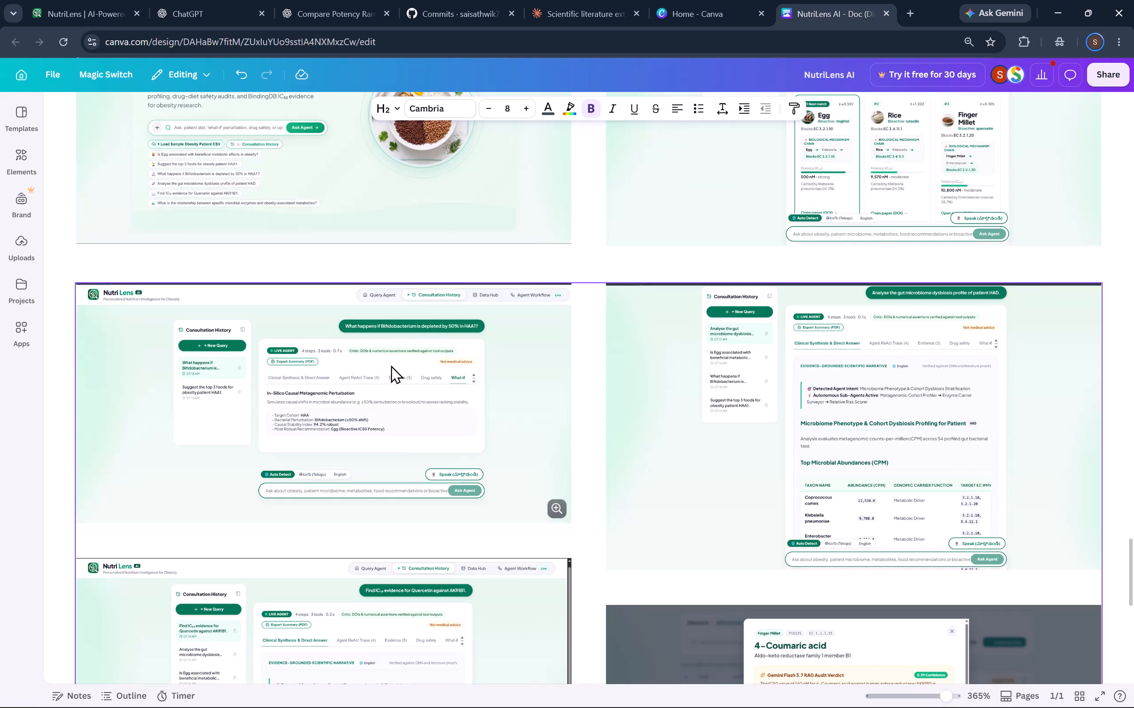
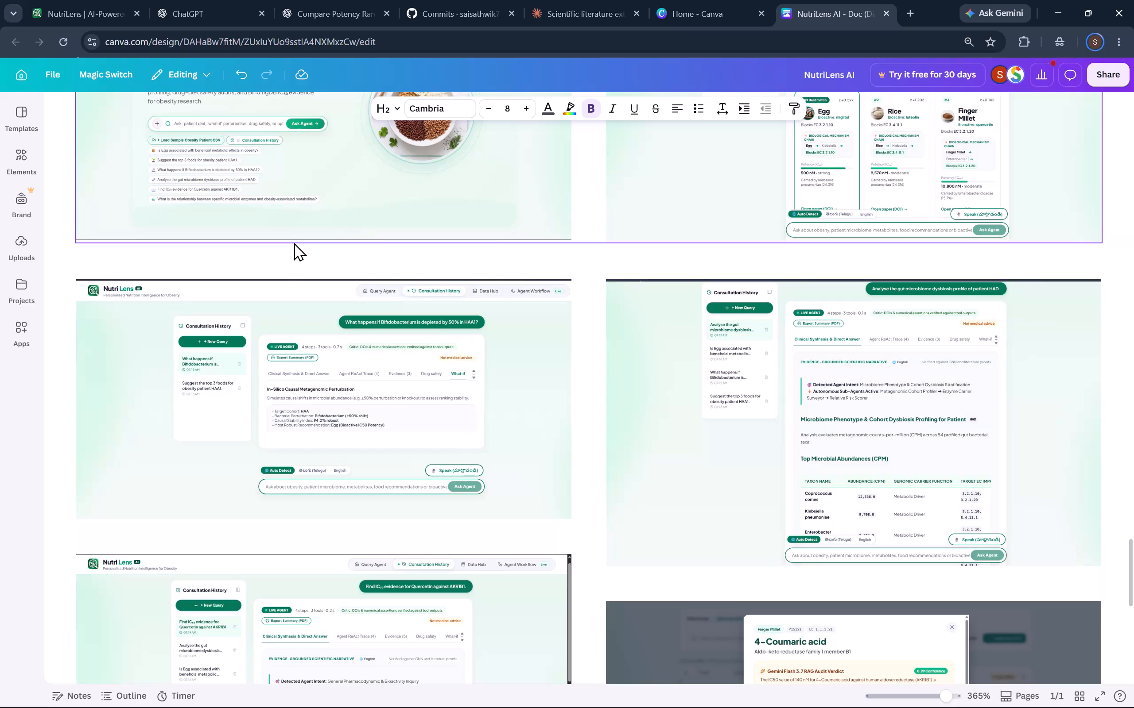
# Crop the bottom of the gut microbiome dysbiosis screenshot so the query box beneath the Top Microbial Abundances table is cut off.
pyautogui.click(283, 270)
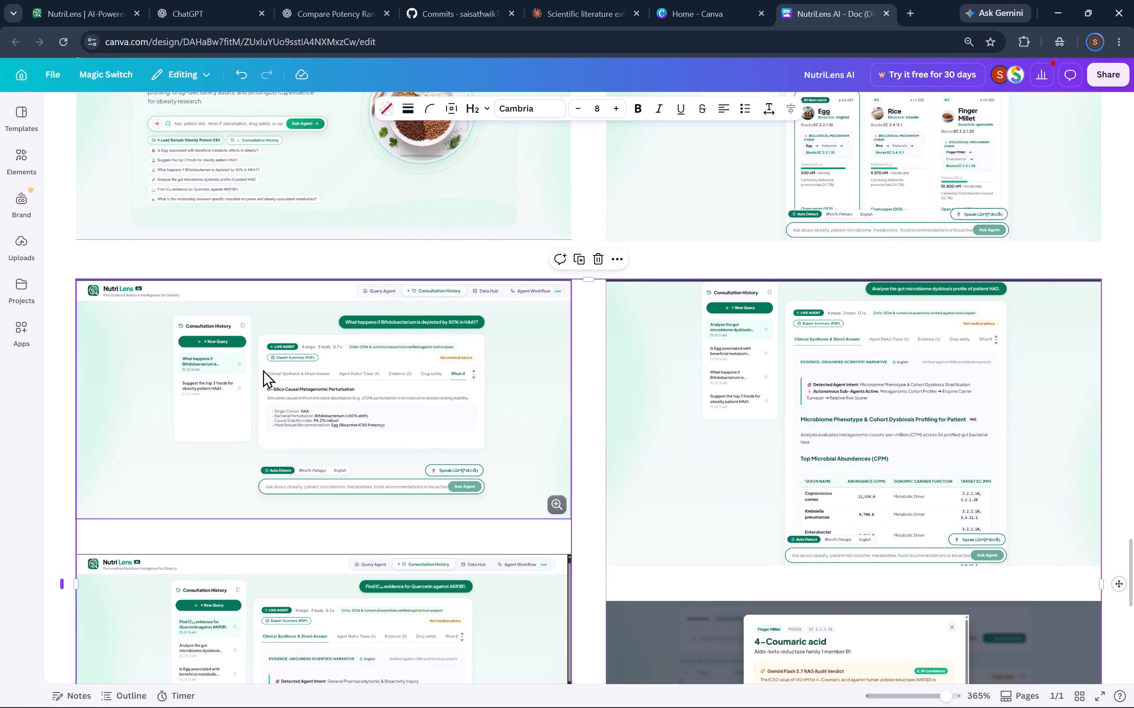
pyautogui.click(325, 544)
pyautogui.scroll(-5, 294, 510)
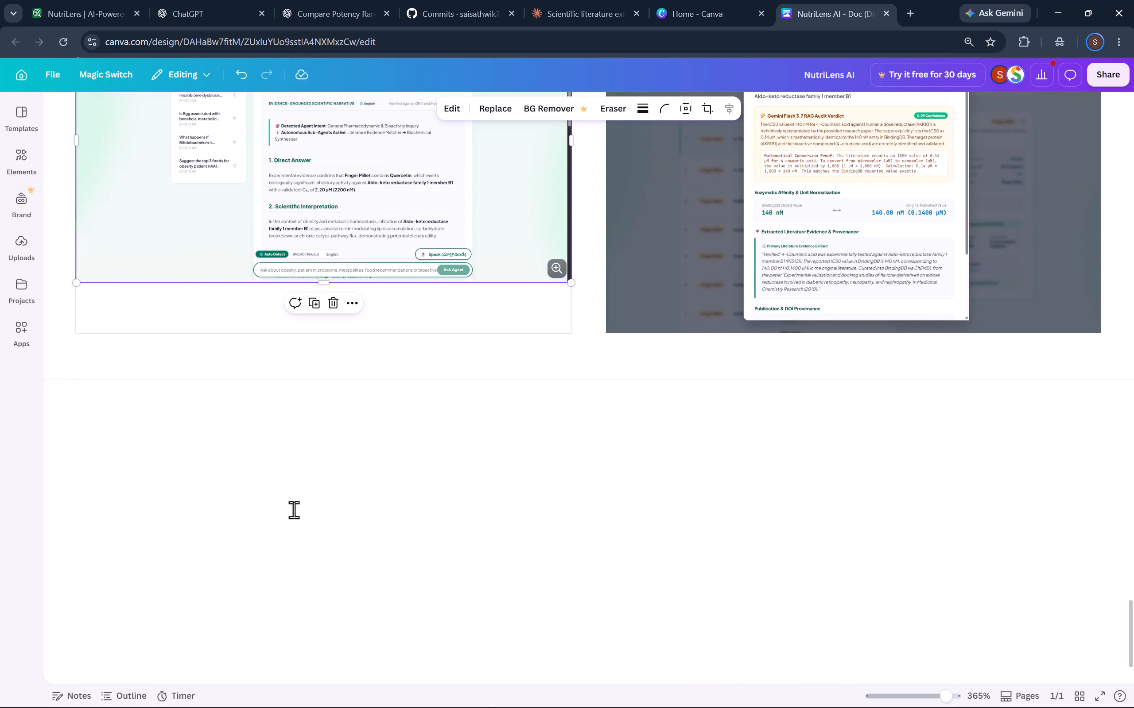
pyautogui.scroll(7, 294, 510)
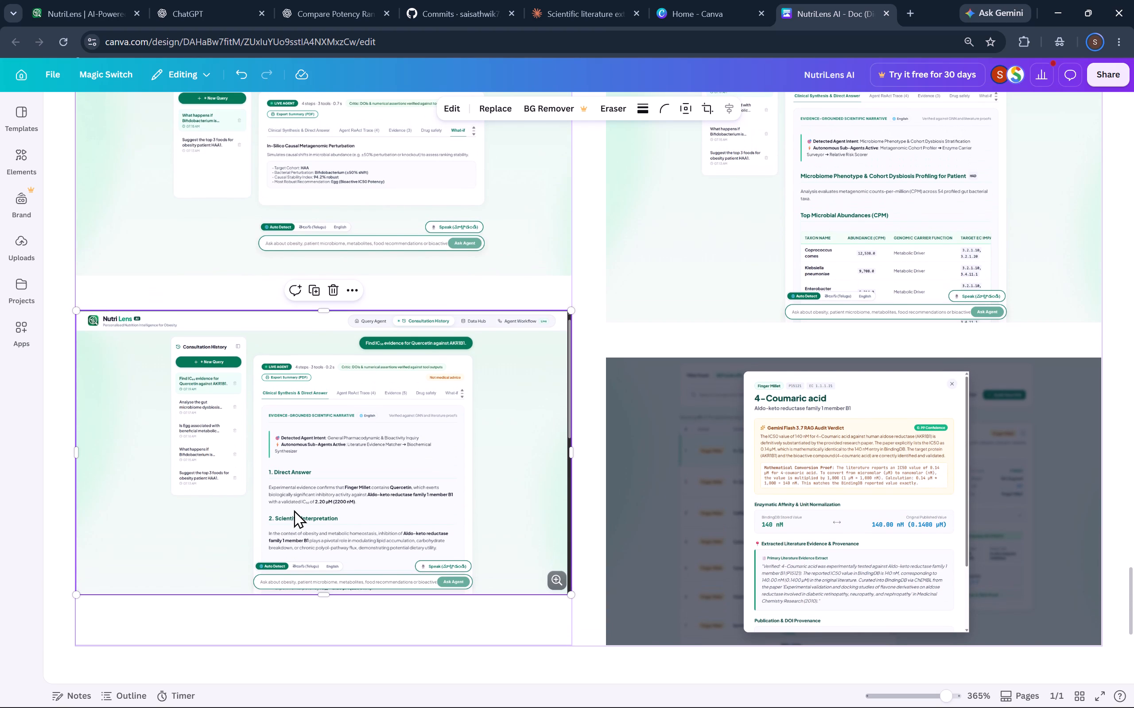
pyautogui.click(802, 253)
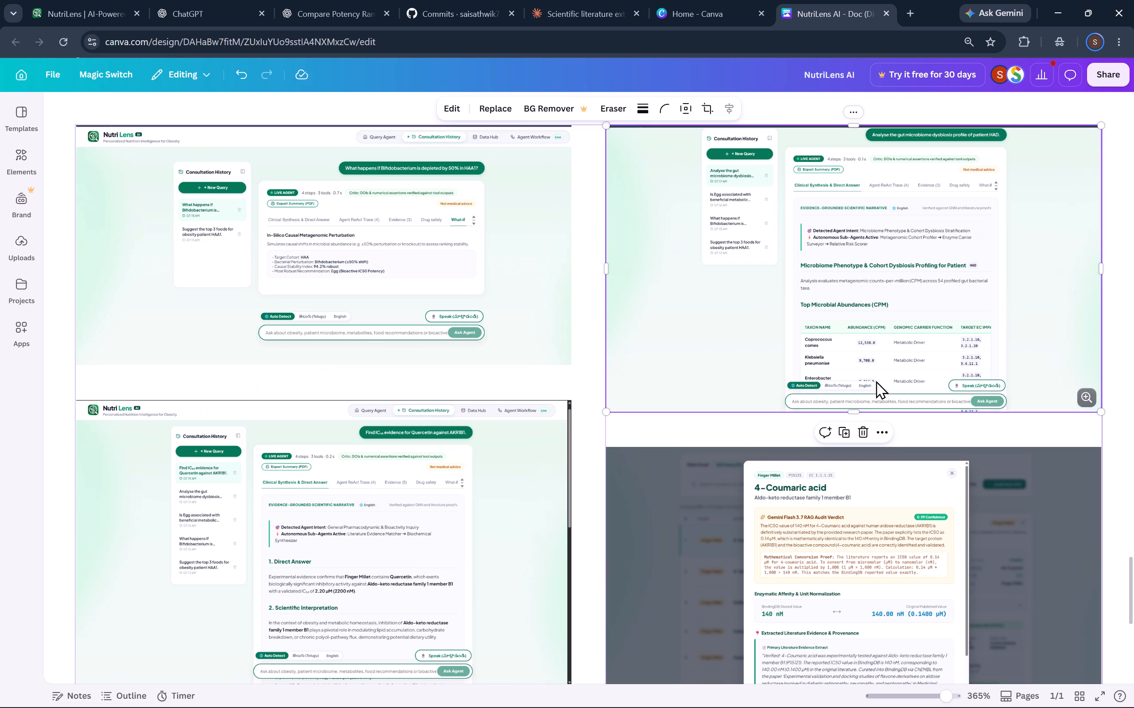
pyautogui.moveTo(855, 412); pyautogui.dragTo(855, 381)
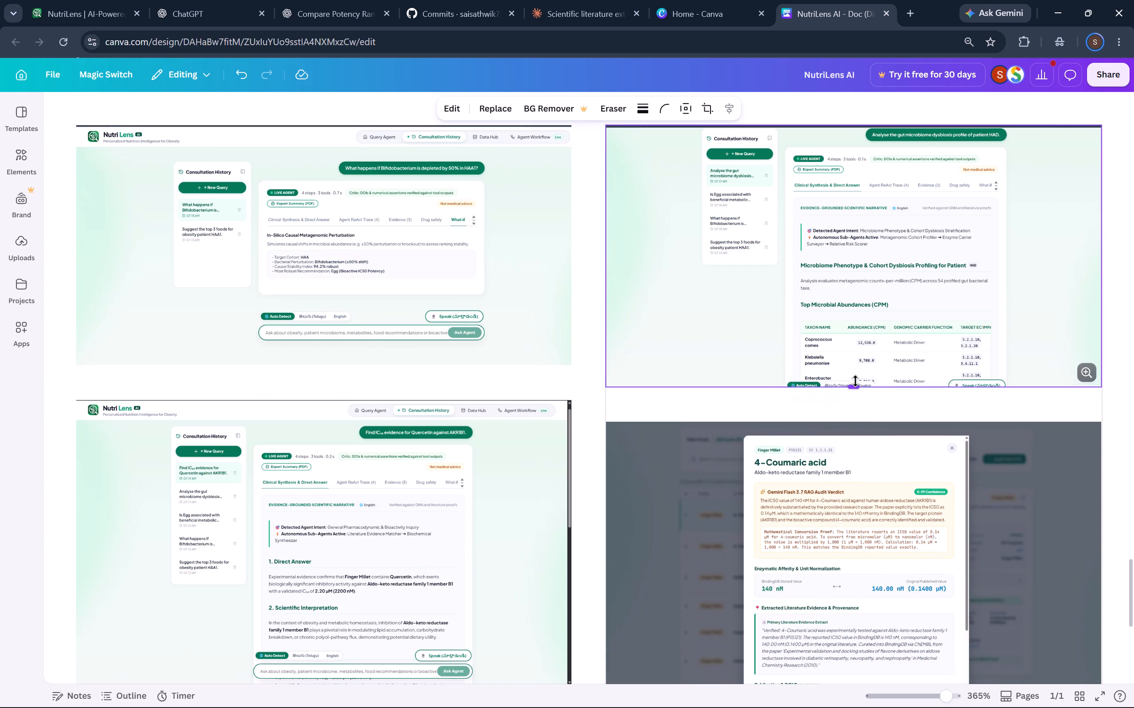
pyautogui.moveTo(855, 381); pyautogui.dragTo(857, 360)
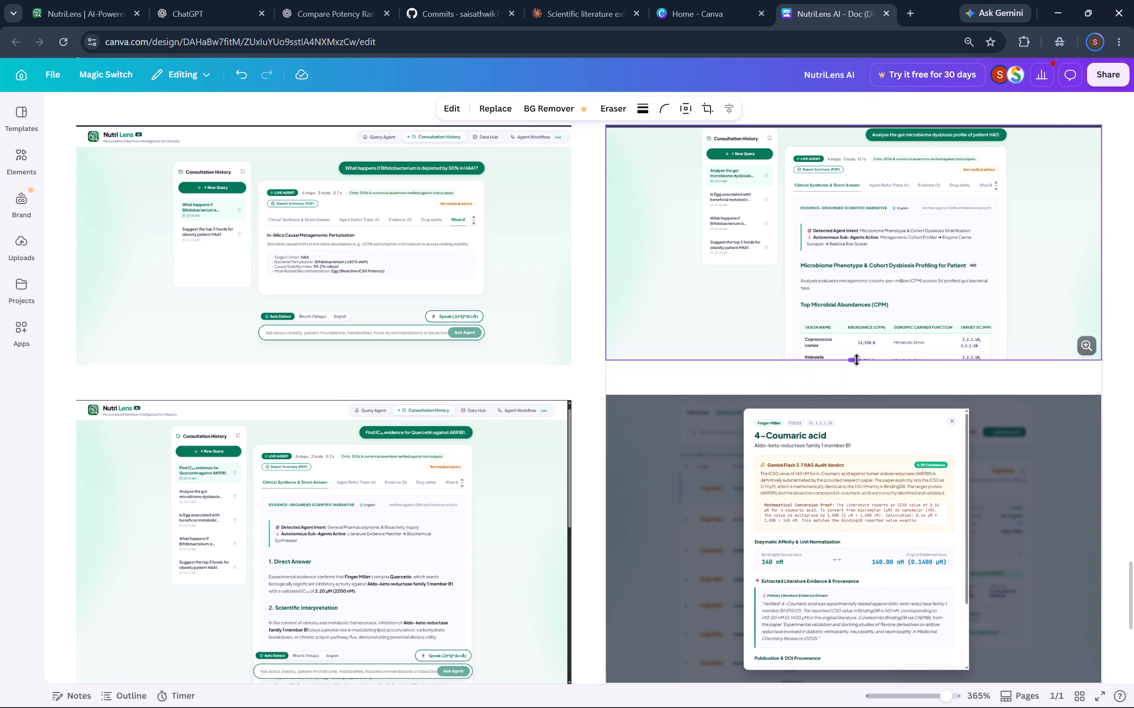
pyautogui.moveTo(857, 360); pyautogui.dragTo(861, 392)
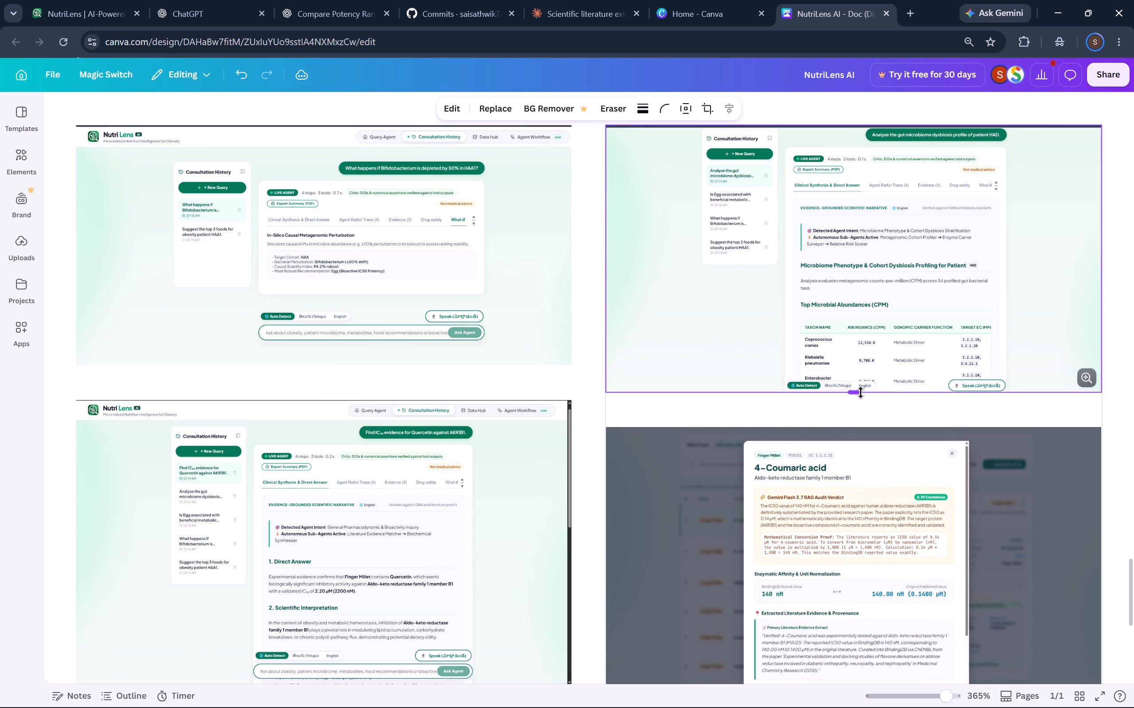
pyautogui.moveTo(861, 392); pyautogui.dragTo(862, 379)
pyautogui.click(585, 417)
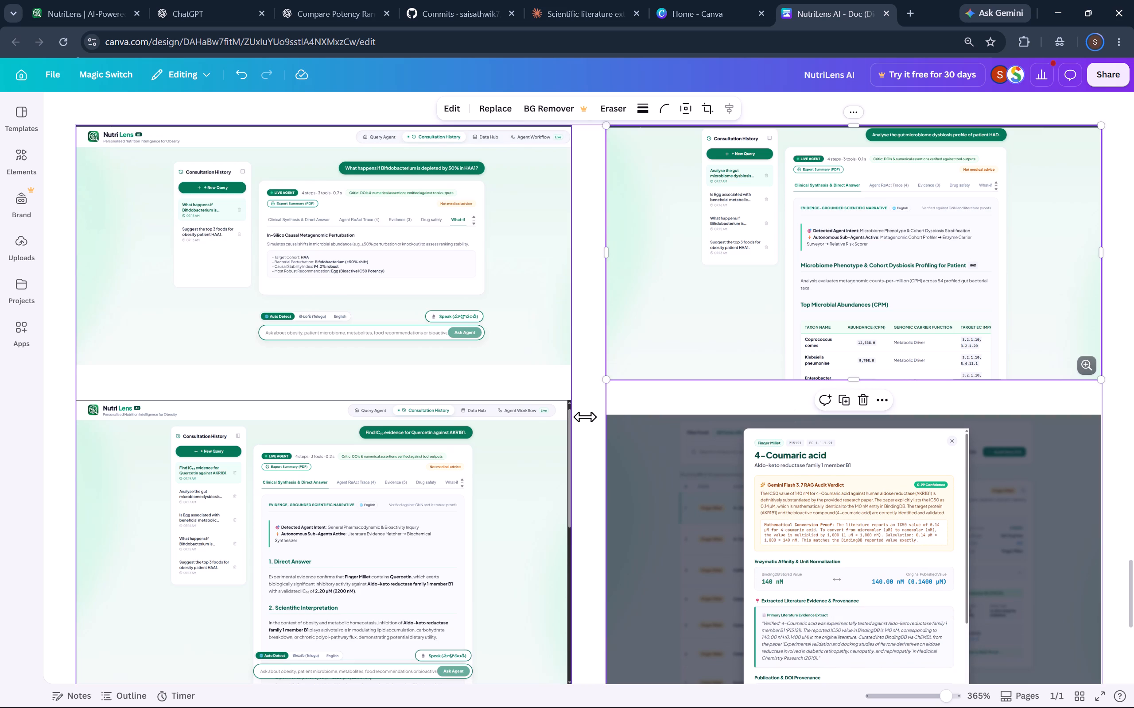
# Try font size 11 on the agent tools text, from the Category 1 heading through the phenotype_stratify entry, and settle on size 8.
pyautogui.hscroll(1, 707, 496)
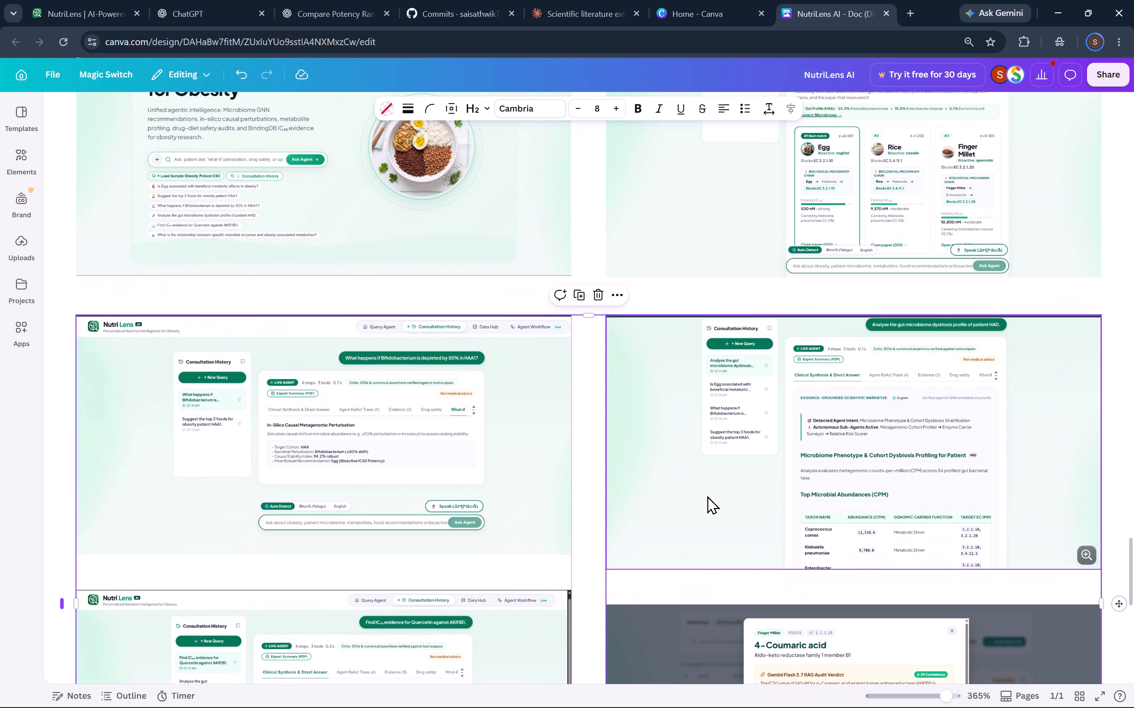
pyautogui.hscroll(1, 707, 496)
pyautogui.scroll(-3, 707, 496)
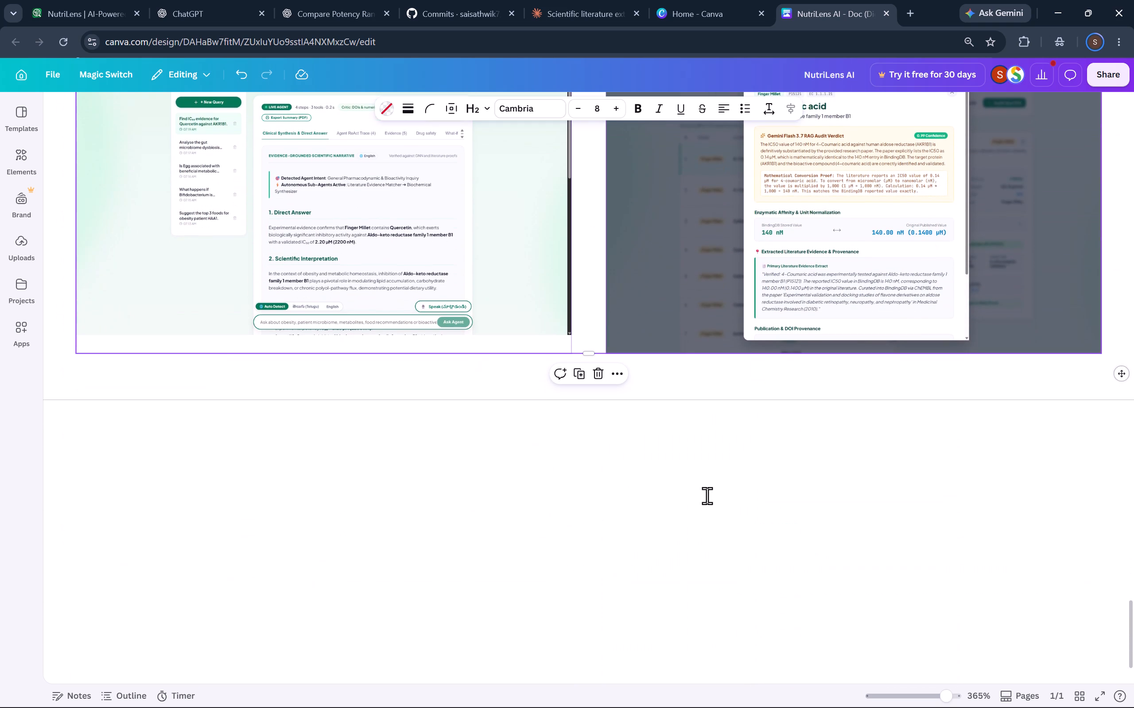
pyautogui.scroll(-2, 707, 496)
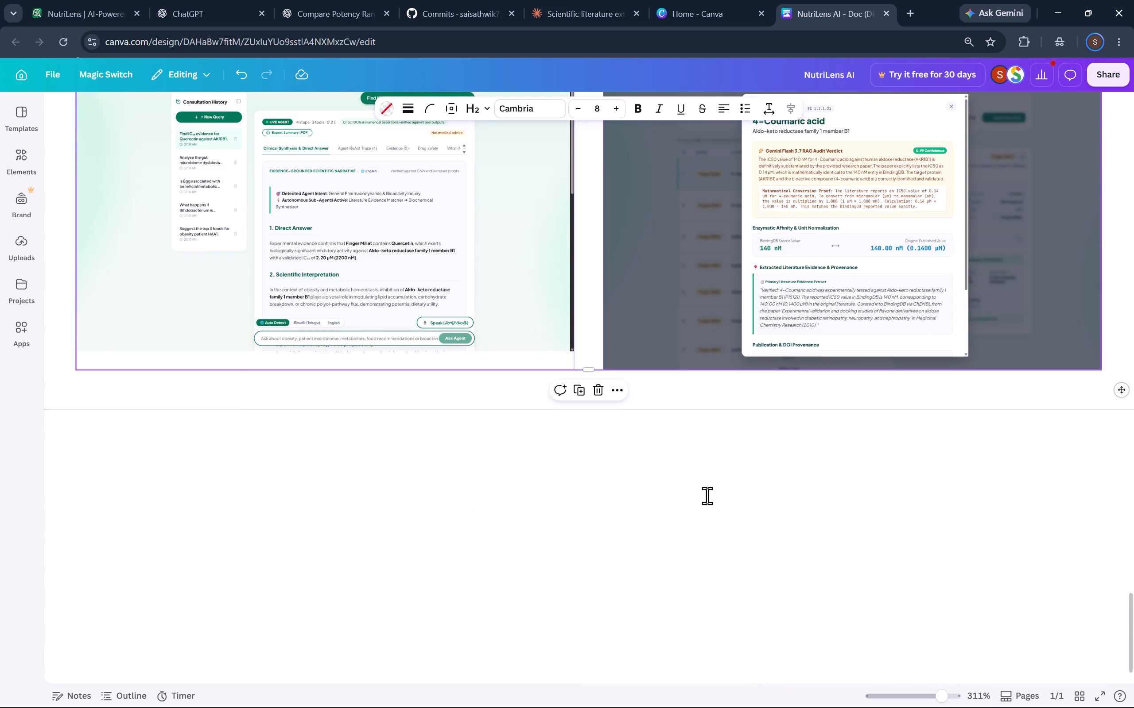
pyautogui.scroll(11, 707, 496)
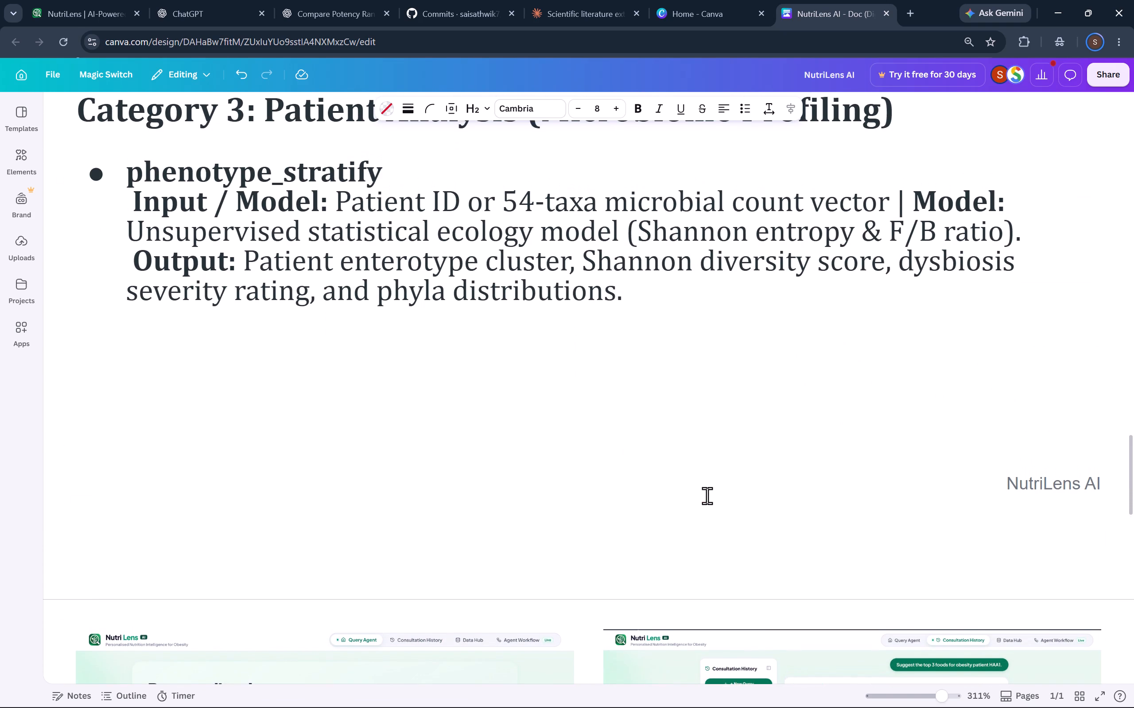
pyautogui.scroll(2, 707, 496)
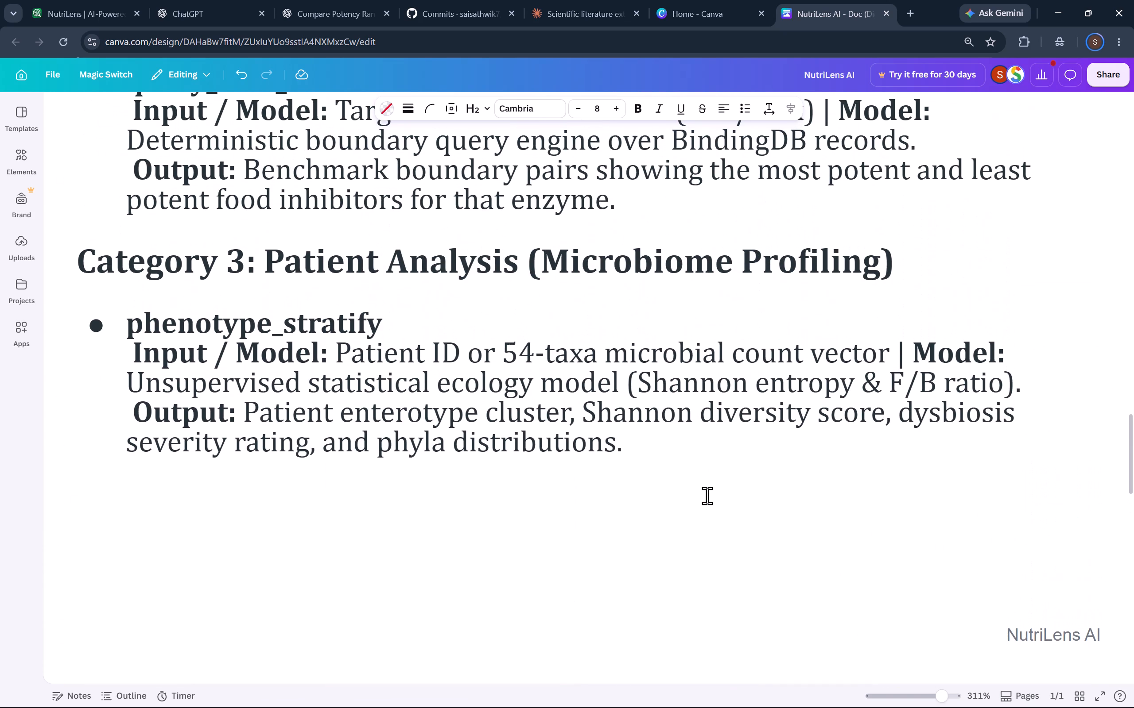
pyautogui.scroll(6, 701, 464)
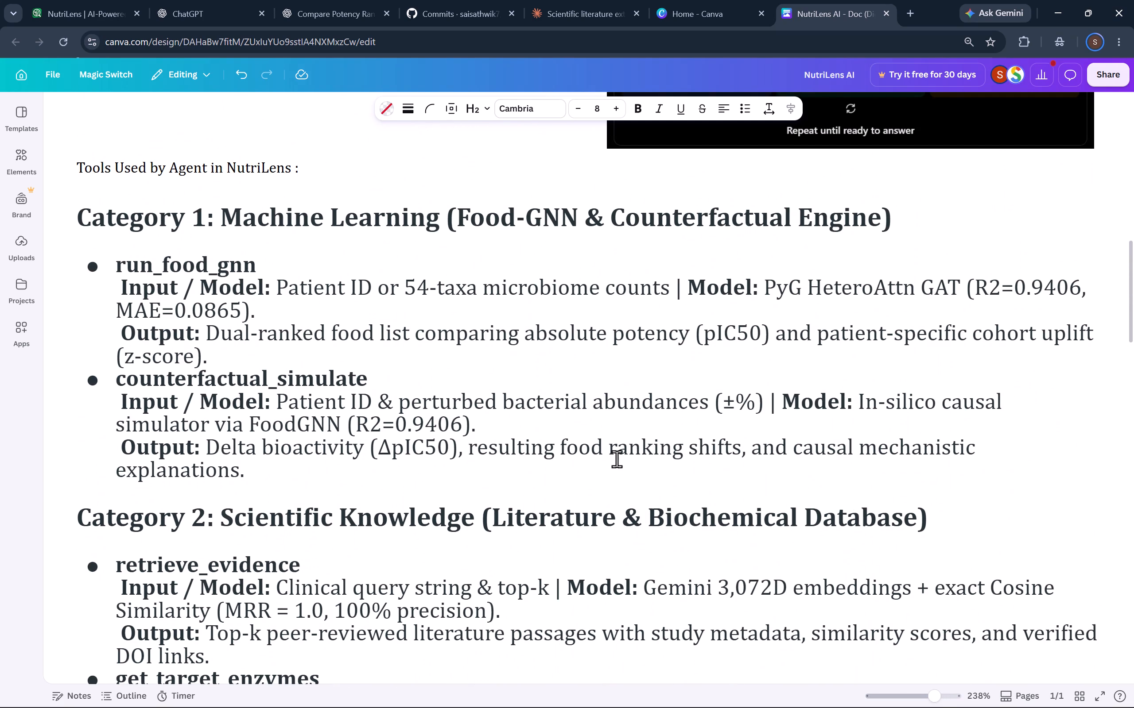
pyautogui.scroll(4, 617, 459)
pyautogui.scroll(-2, 617, 459)
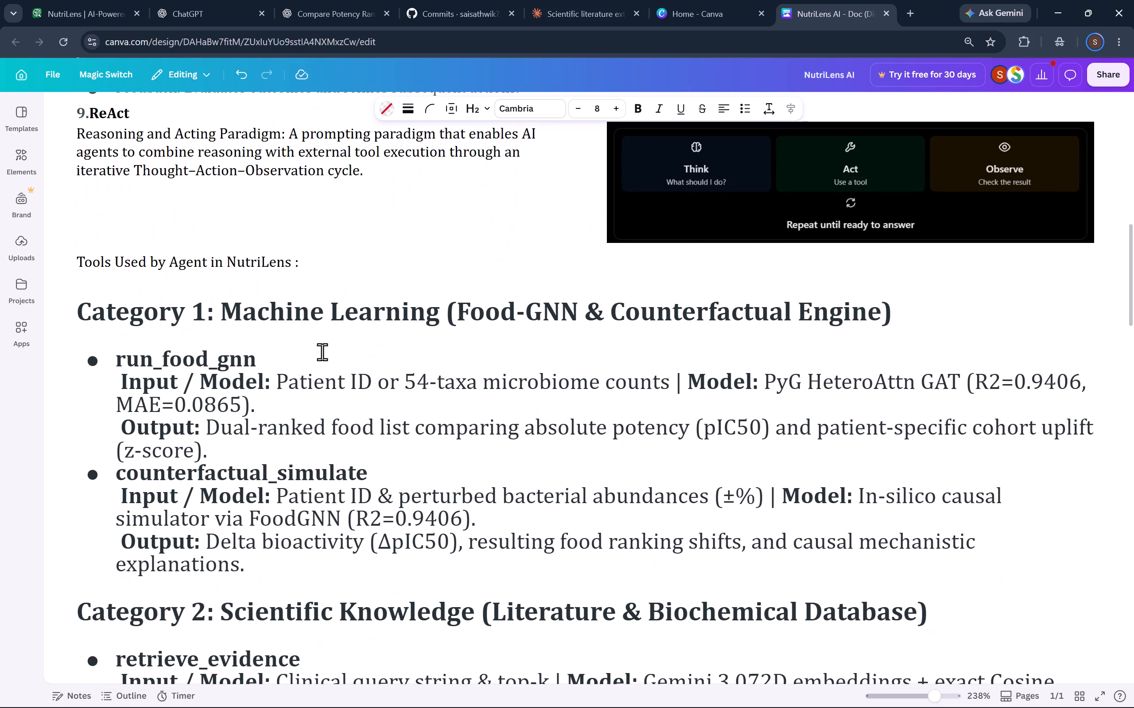
pyautogui.moveTo(76, 278); pyautogui.dragTo(435, 707)
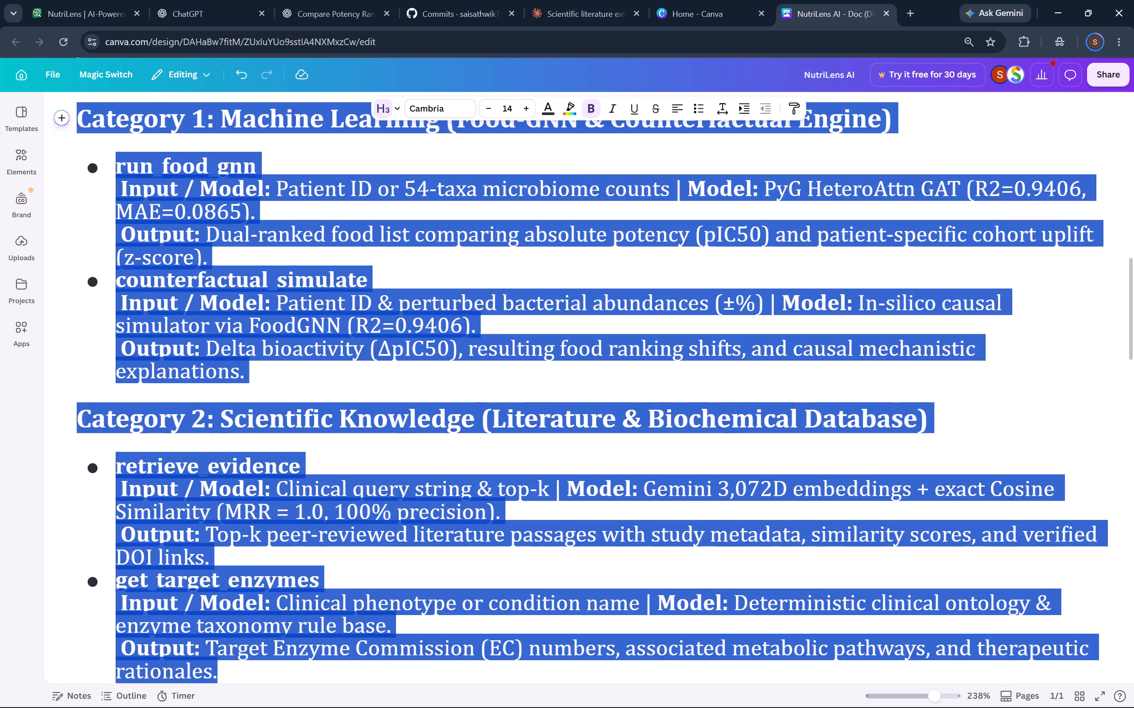
pyautogui.moveTo(435, 707); pyautogui.dragTo(421, 547)
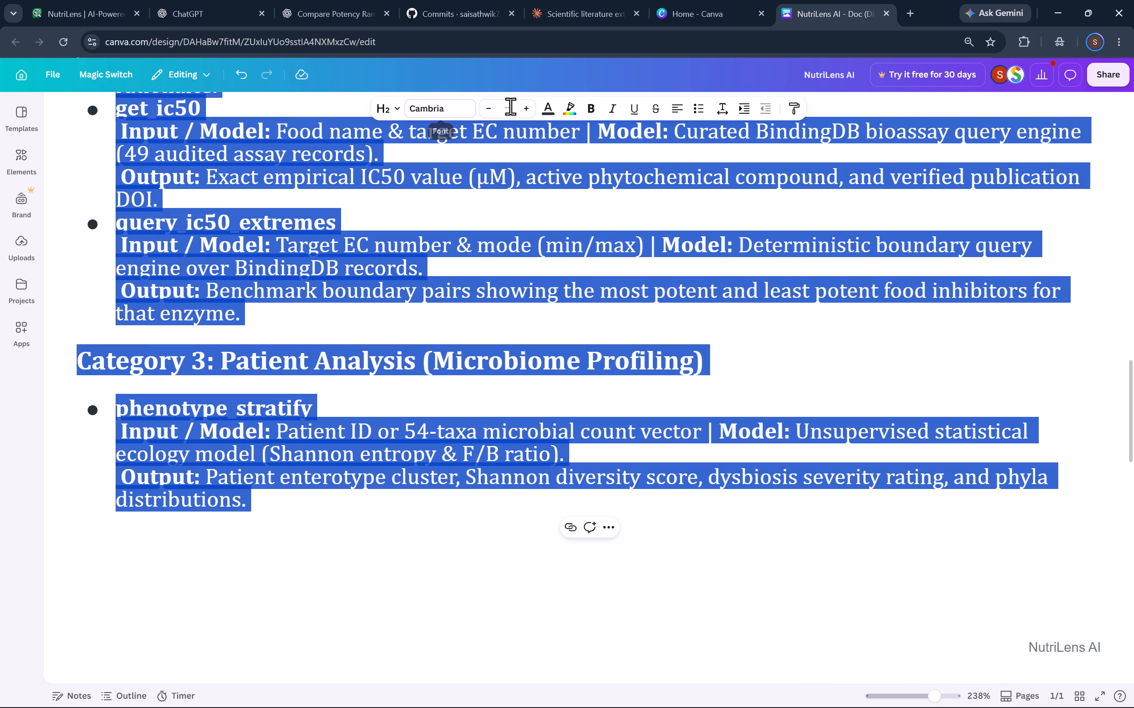
pyautogui.click(507, 108)
pyautogui.write('11')
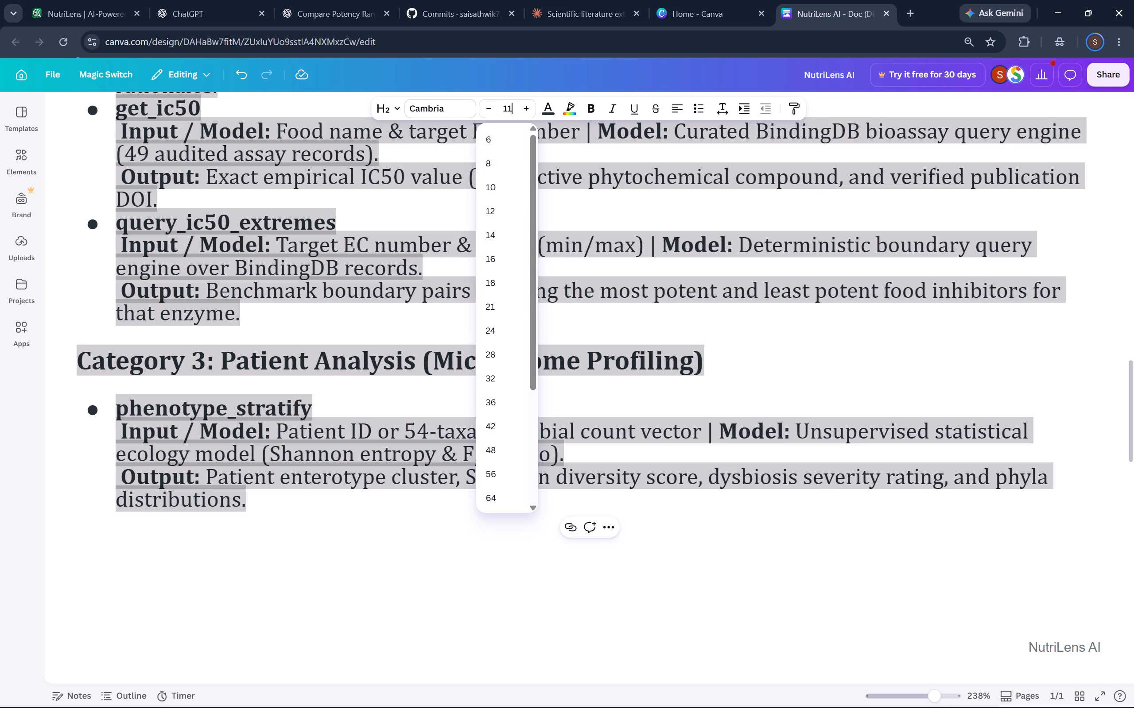
pyautogui.press('Return')
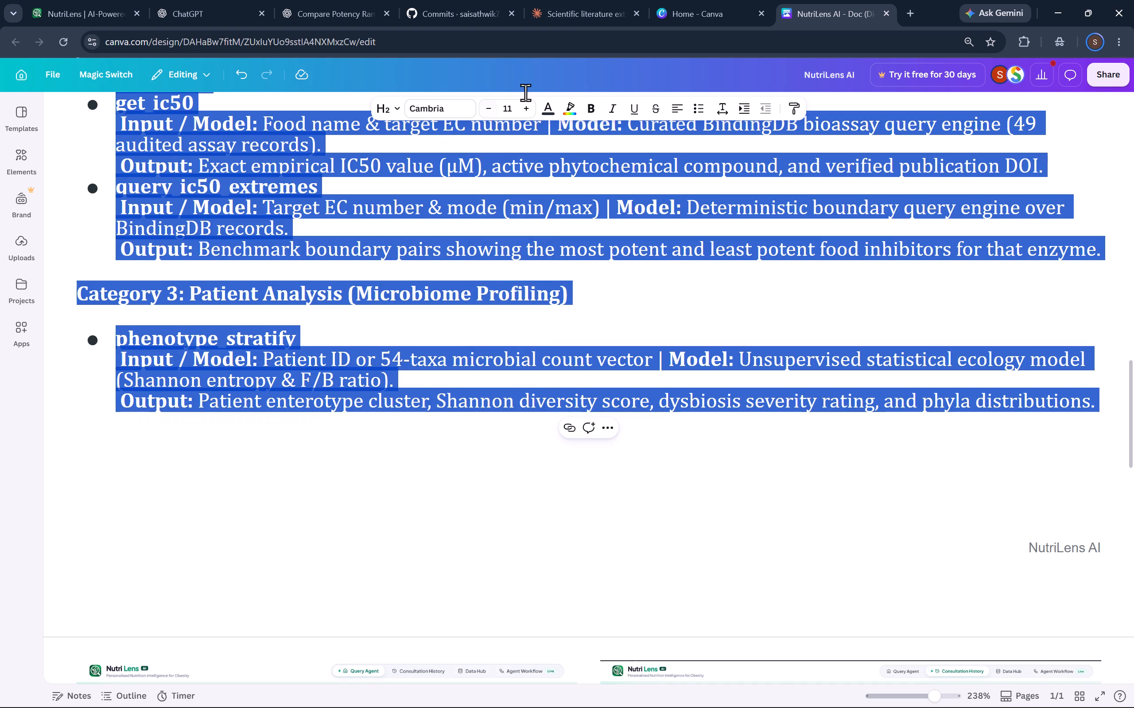
pyautogui.click(516, 103)
pyautogui.press('8')
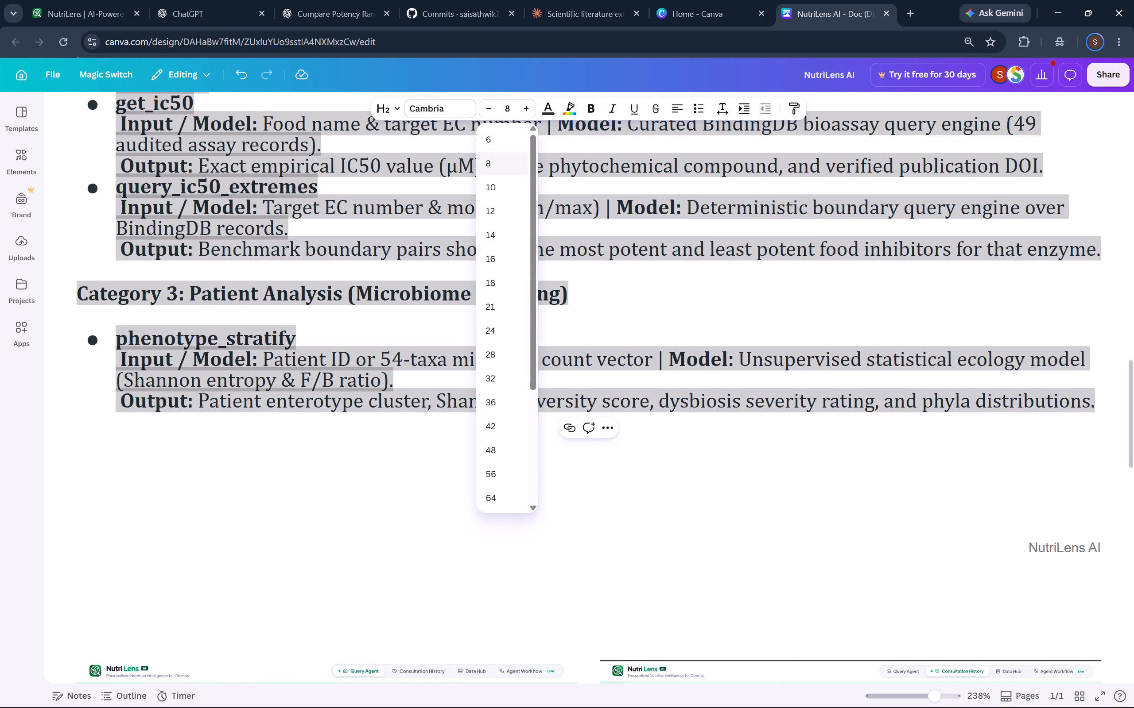
pyautogui.press('Return')
pyautogui.click(422, 339)
# Set the agent tools text, Category 1 through Category 3, to line spacing 1.02 and paragraph spacing 9.
pyautogui.scroll(2, 422, 339)
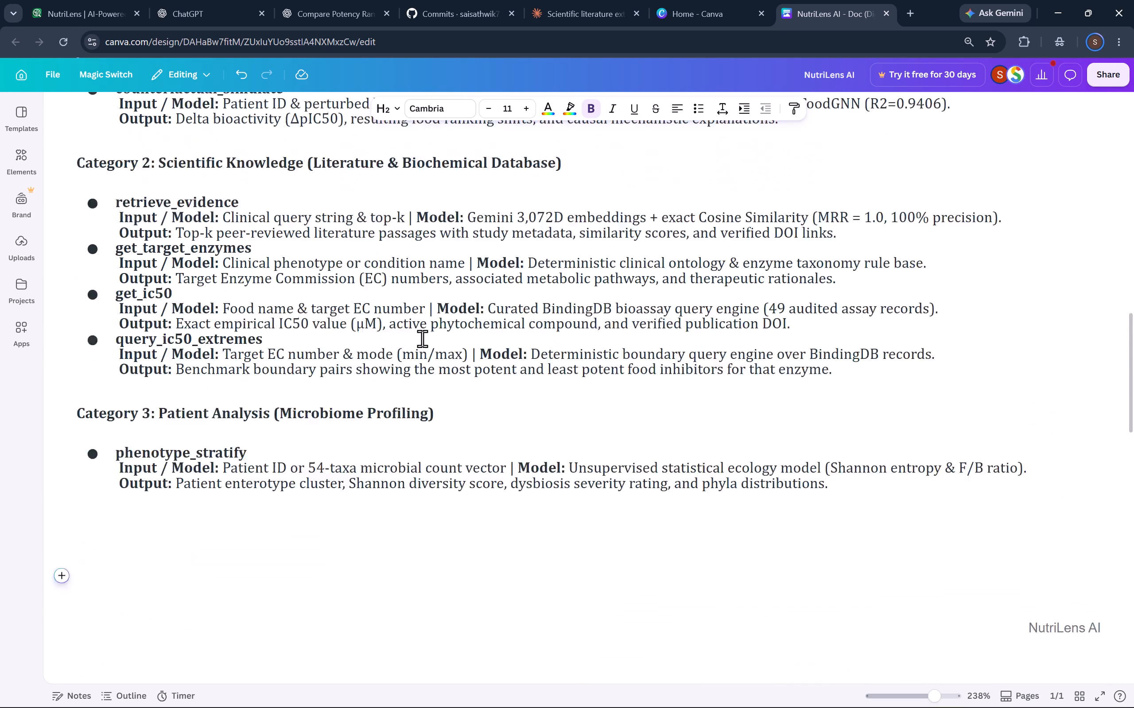
pyautogui.scroll(1, 422, 339)
pyautogui.moveTo(843, 519); pyautogui.dragTo(289, 145)
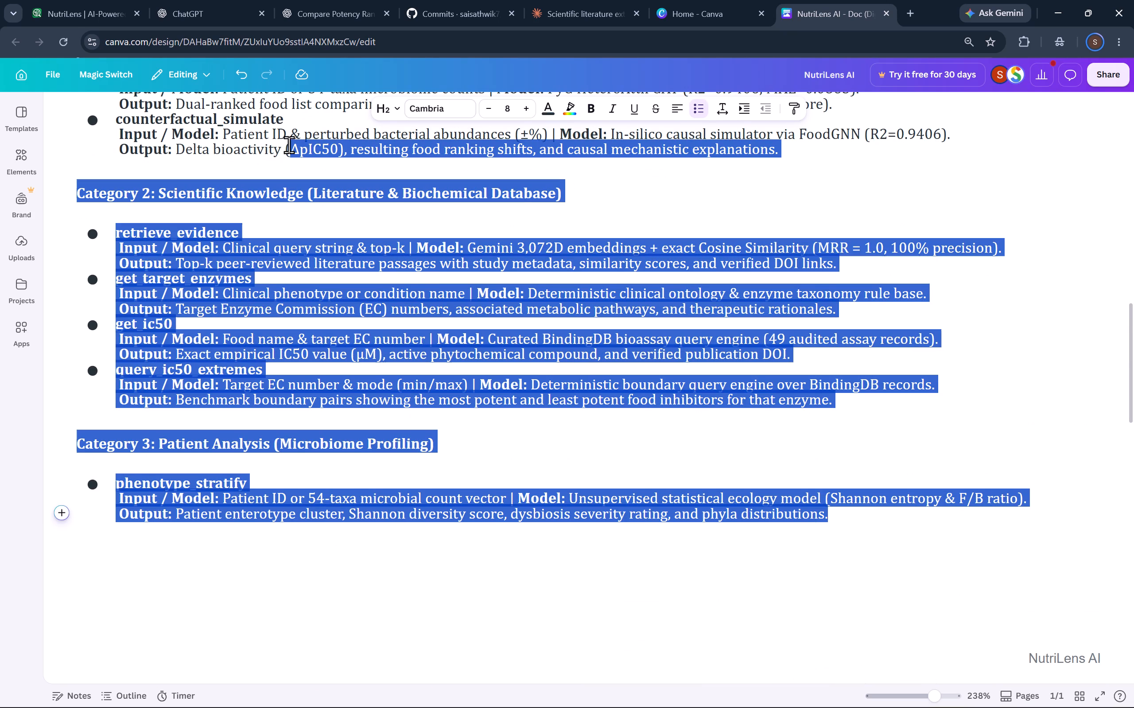
pyautogui.moveTo(289, 145); pyautogui.dragTo(85, 326)
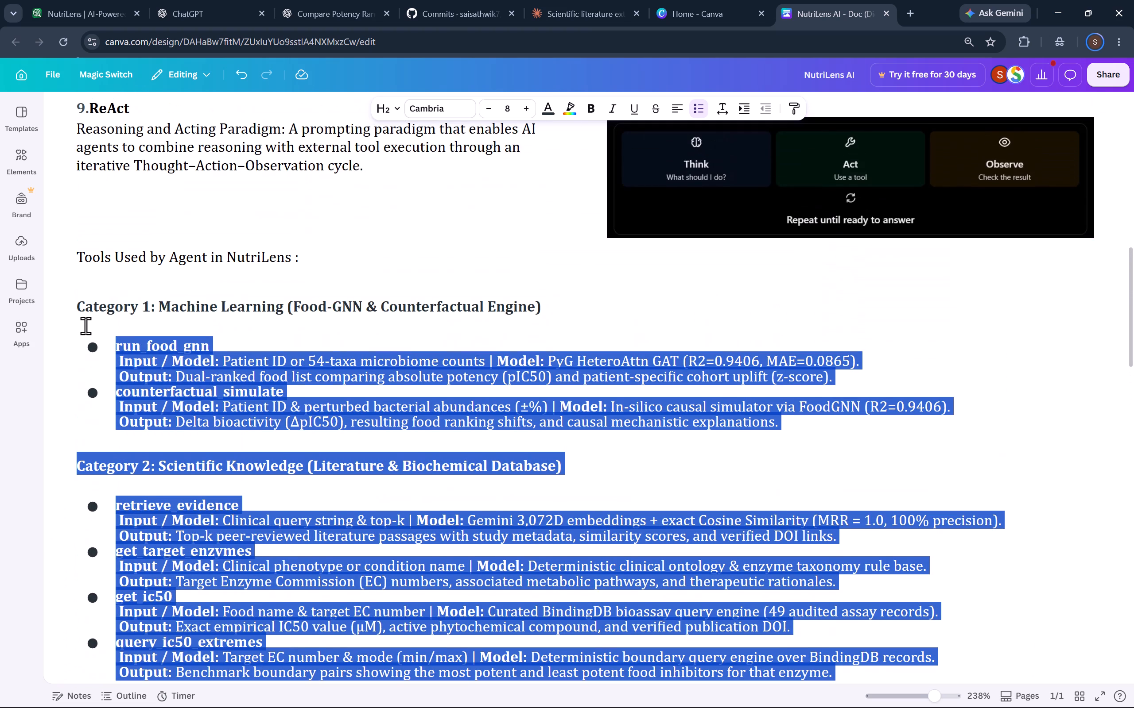
pyautogui.moveTo(85, 326); pyautogui.dragTo(54, 291)
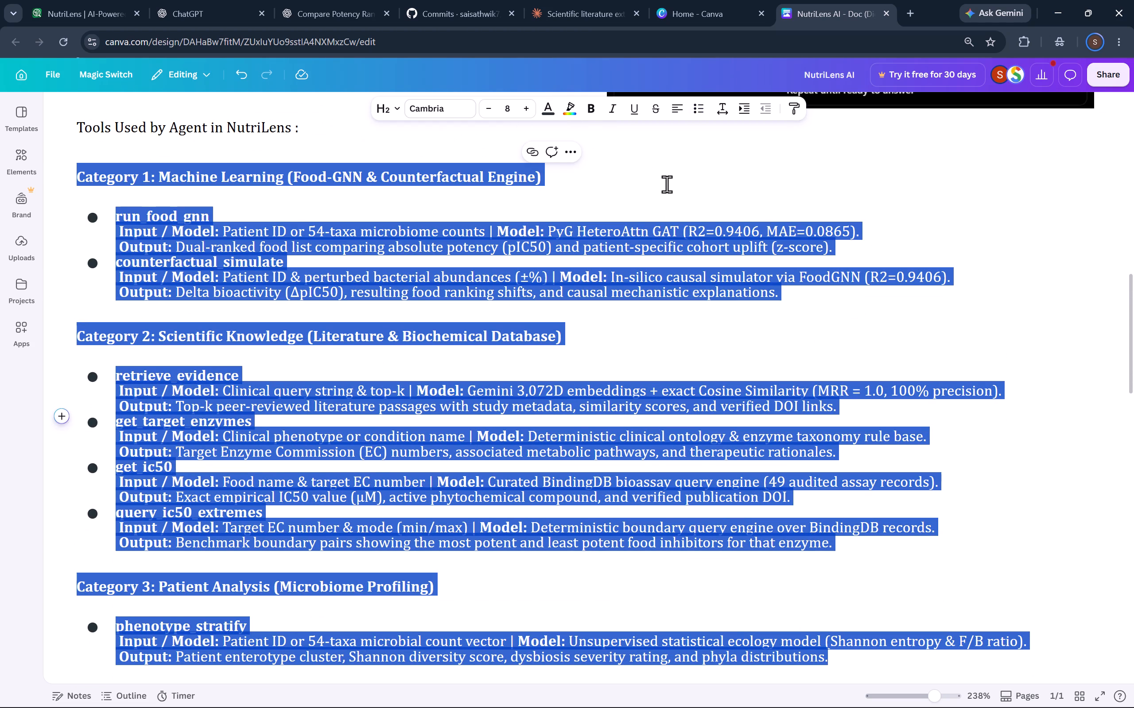
pyautogui.click(726, 112)
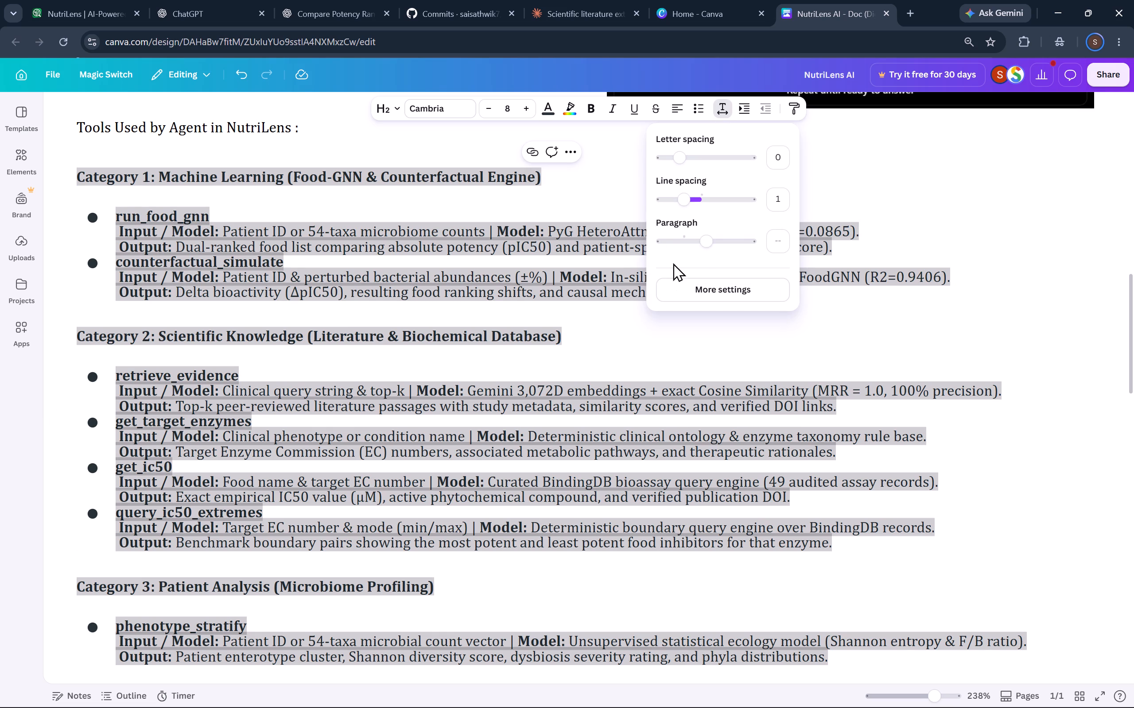
pyautogui.click(683, 204)
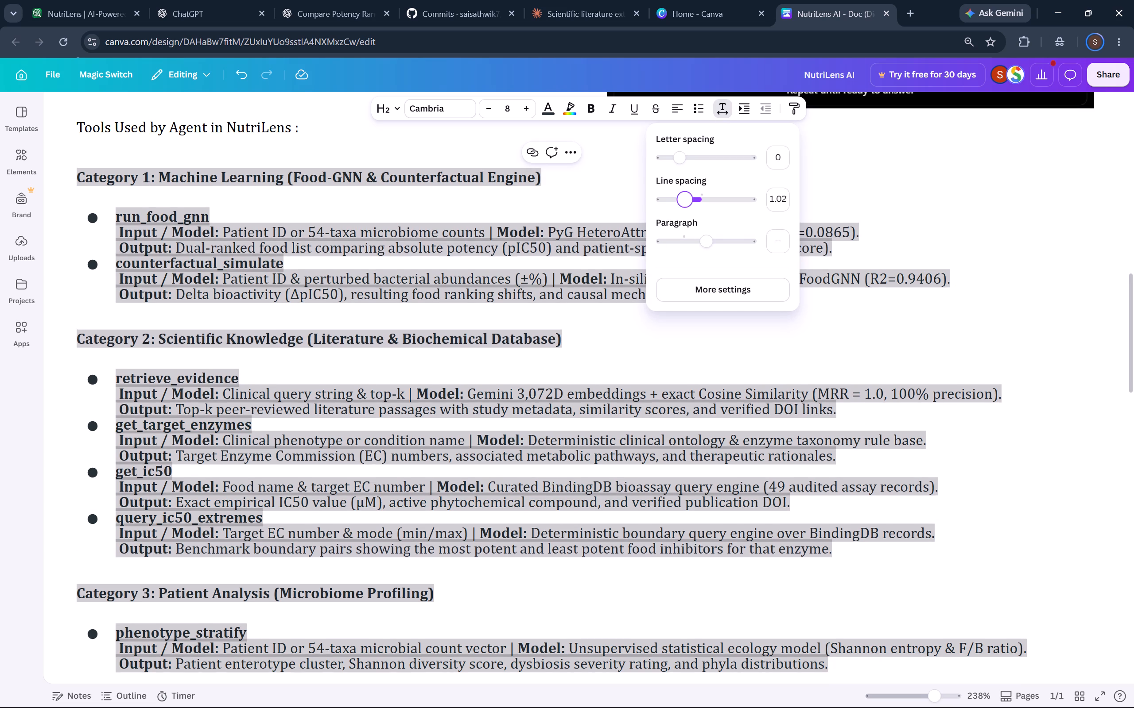
pyautogui.moveTo(710, 245); pyautogui.dragTo(660, 240)
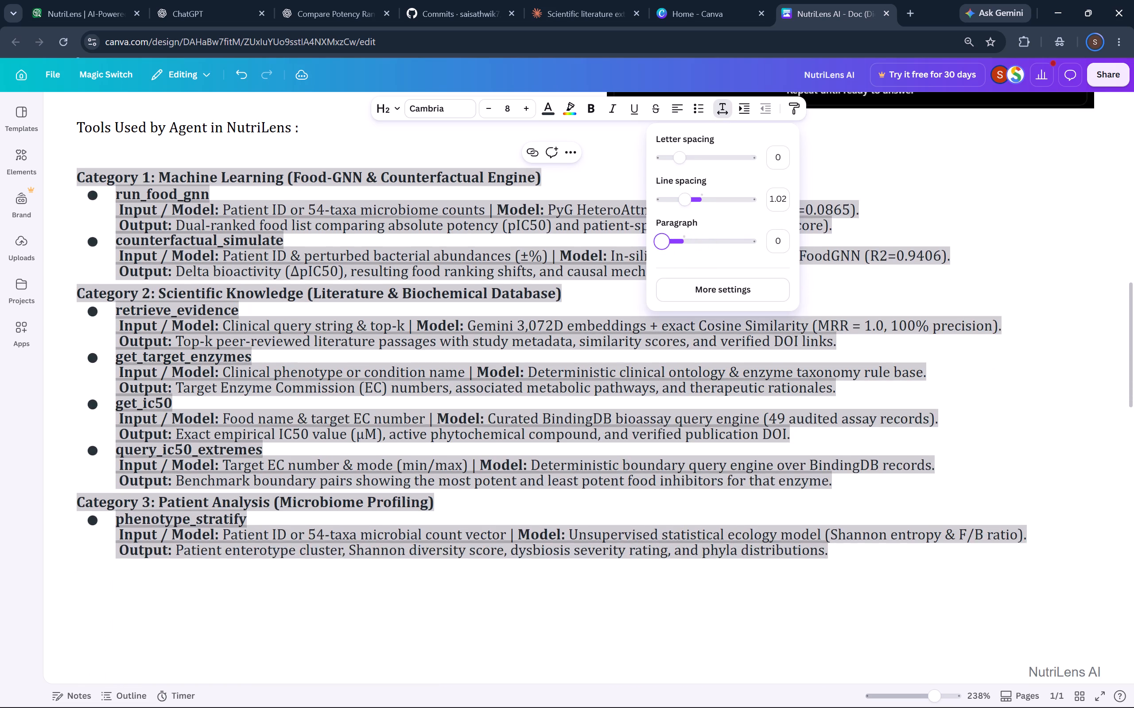
pyautogui.moveTo(660, 240); pyautogui.dragTo(674, 244)
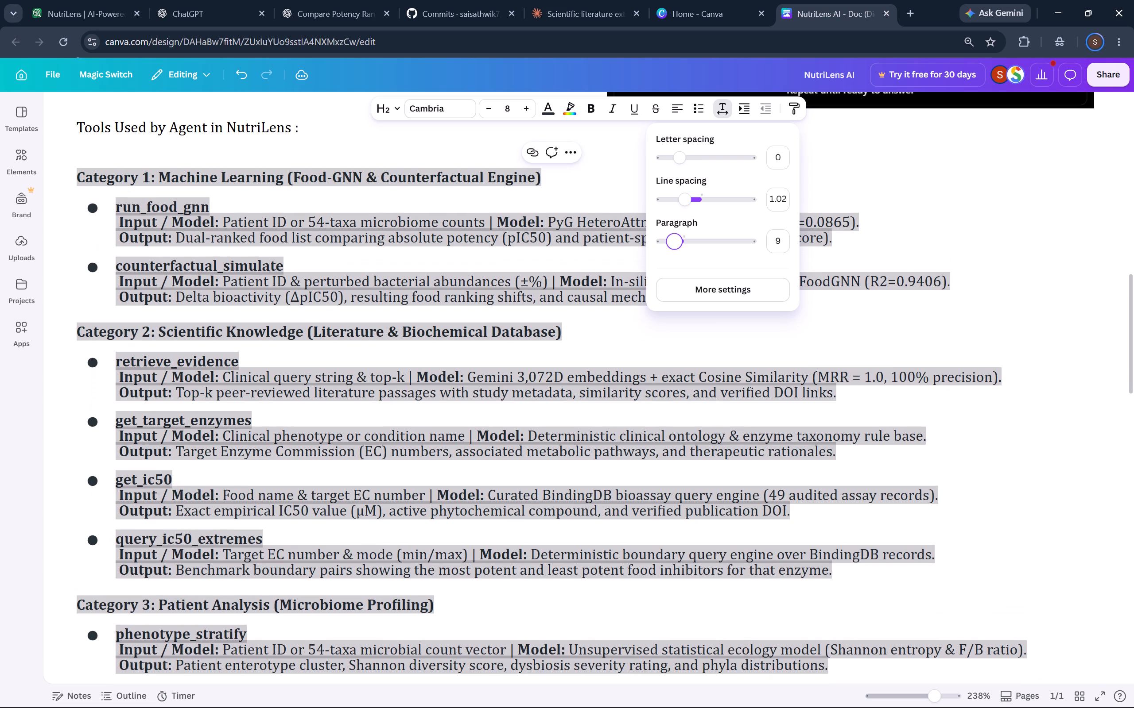
pyautogui.moveTo(674, 244); pyautogui.dragTo(673, 244)
# Tighten the letter spacing of the Category 1 to Category 3 tools text to -61.
pyautogui.moveTo(679, 162); pyautogui.dragTo(684, 163)
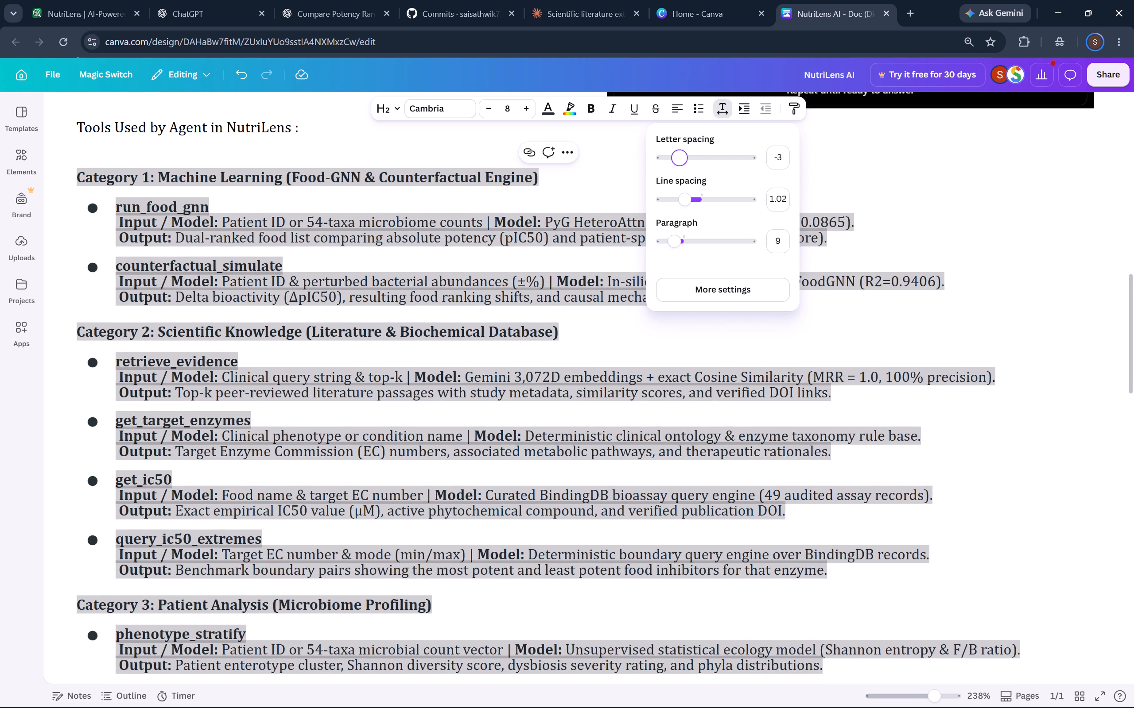
pyautogui.moveTo(684, 163); pyautogui.dragTo(678, 165)
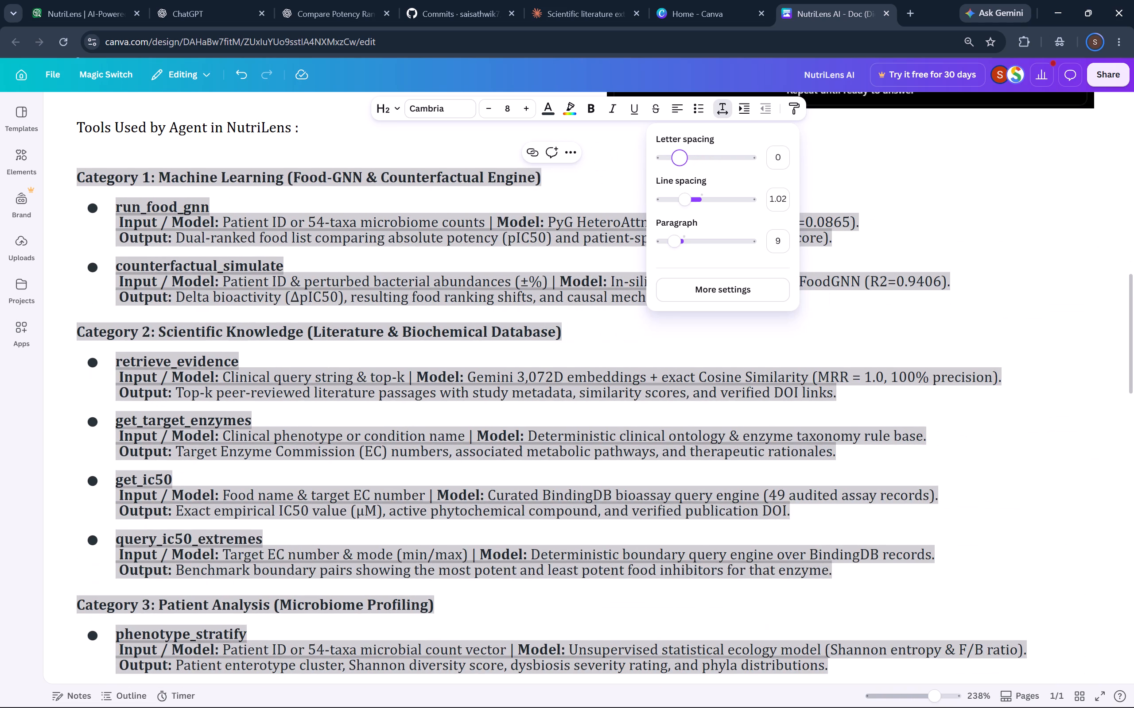
pyautogui.moveTo(678, 165); pyautogui.dragTo(672, 163)
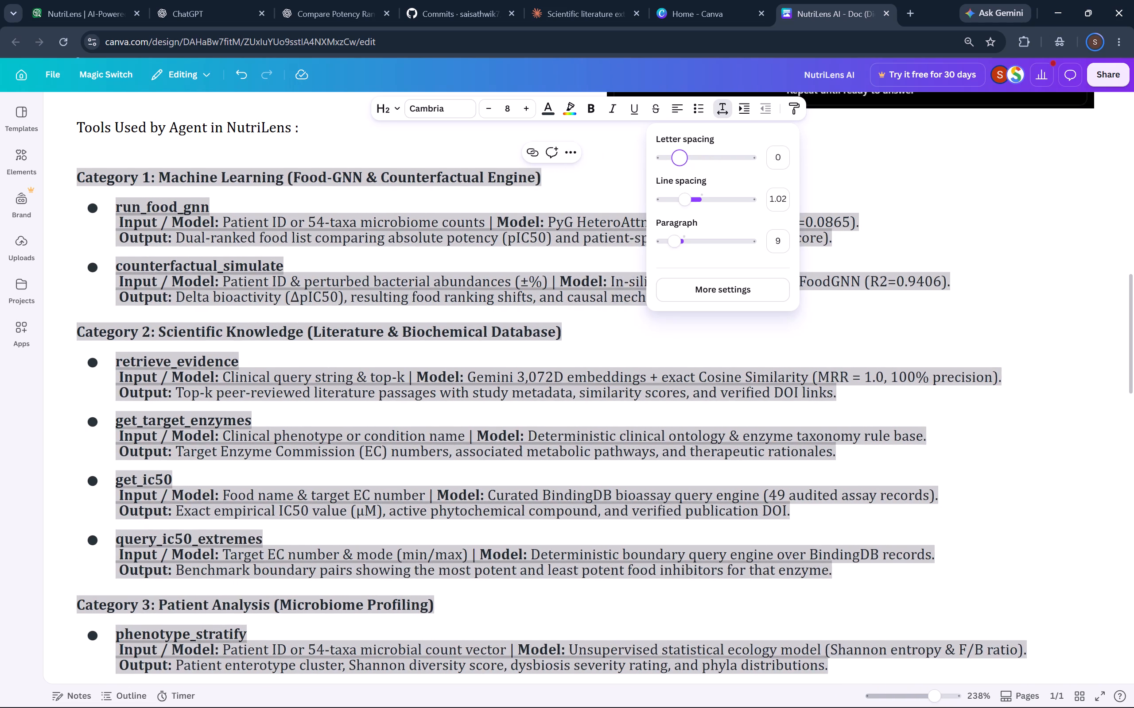
pyautogui.moveTo(672, 163); pyautogui.dragTo(636, 171)
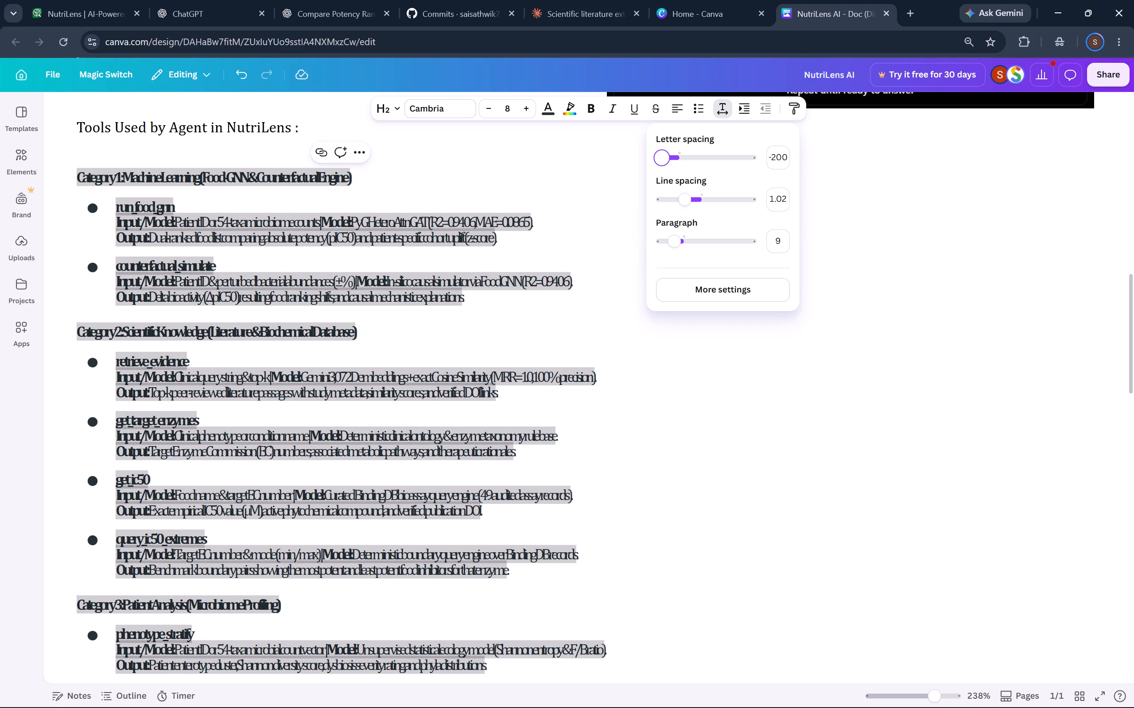
pyautogui.moveTo(636, 171); pyautogui.dragTo(672, 173)
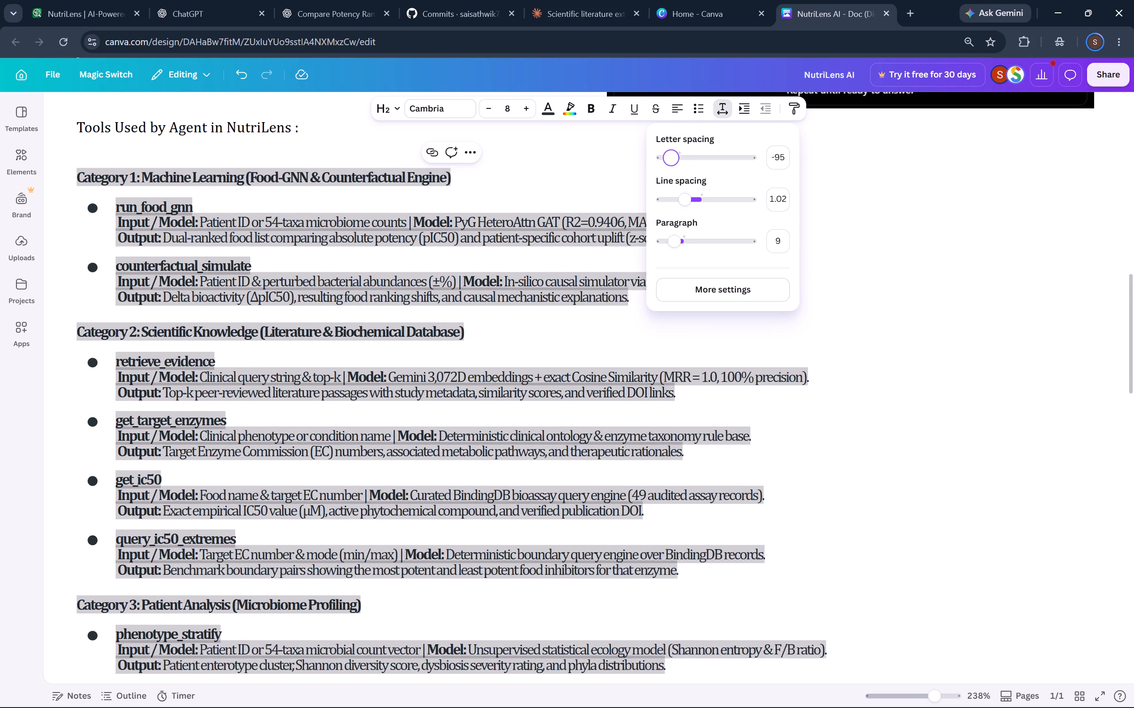
pyautogui.moveTo(672, 173); pyautogui.dragTo(675, 175)
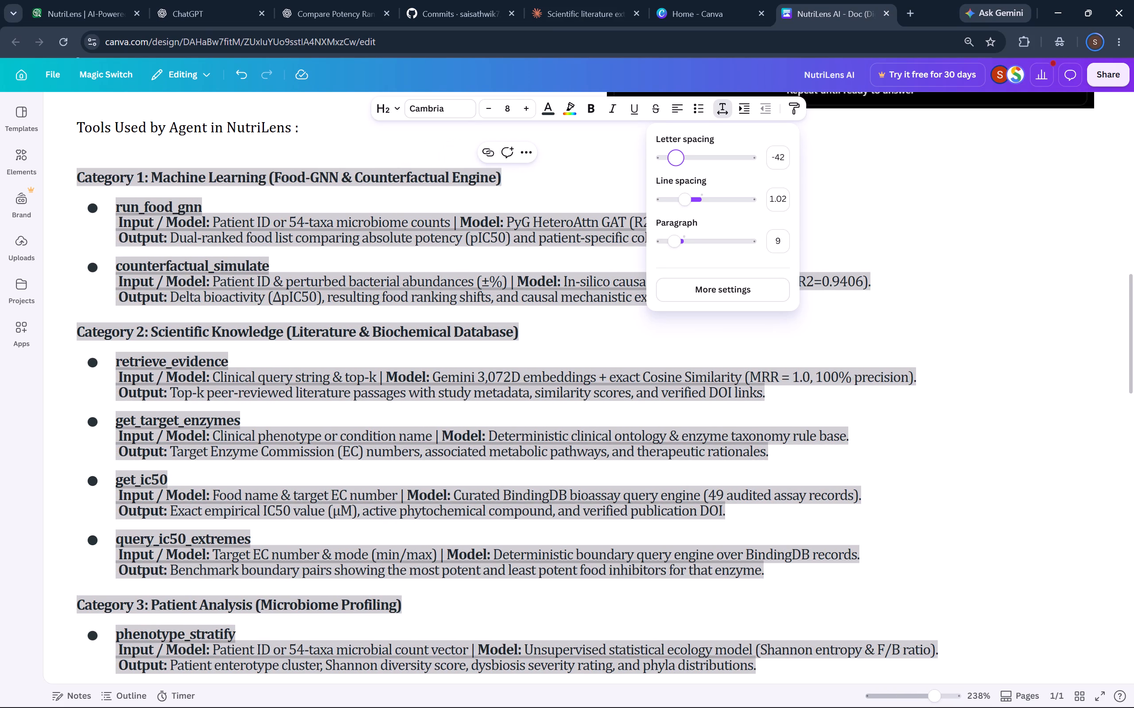
pyautogui.moveTo(675, 175); pyautogui.dragTo(673, 170)
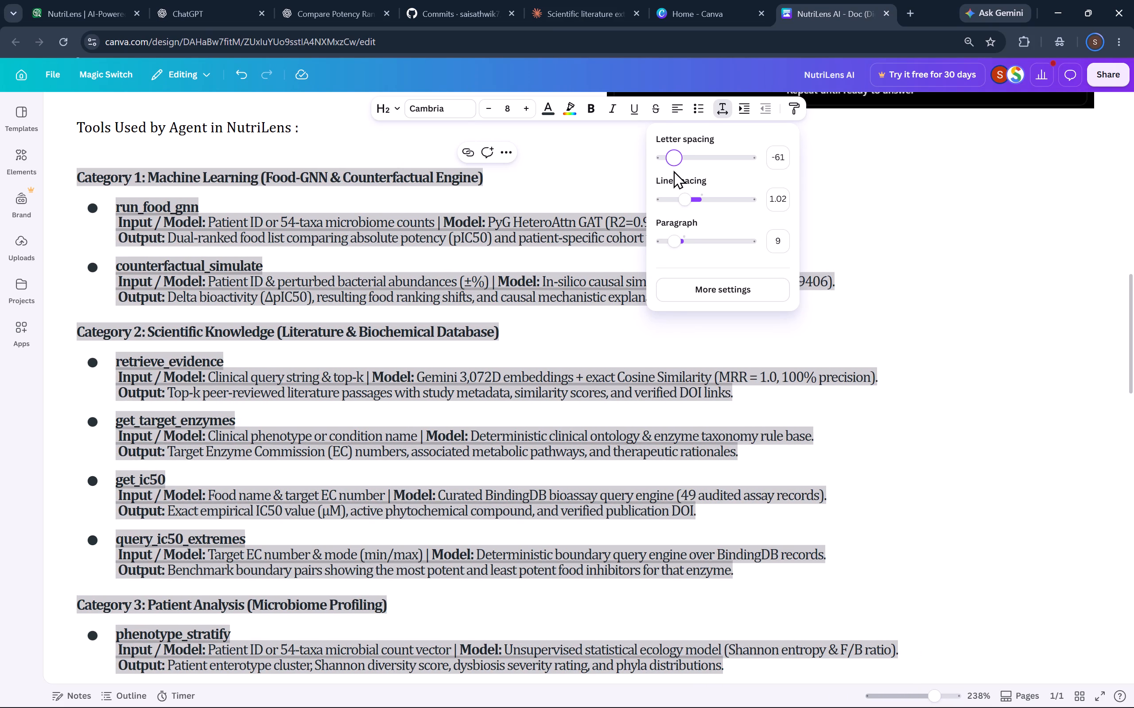
# Review the tightened tools text and the rest of the document, from Category 3 back up to the Background section.
pyautogui.click(590, 195)
pyautogui.click(629, 357)
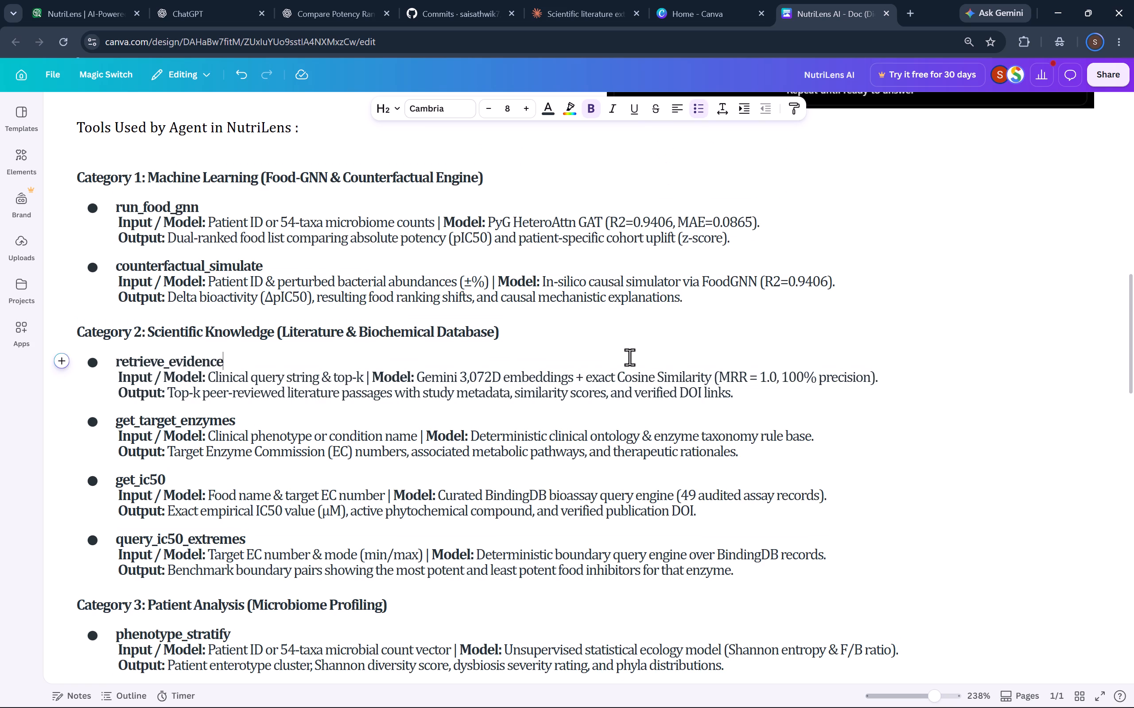
pyautogui.scroll(-4, 629, 357)
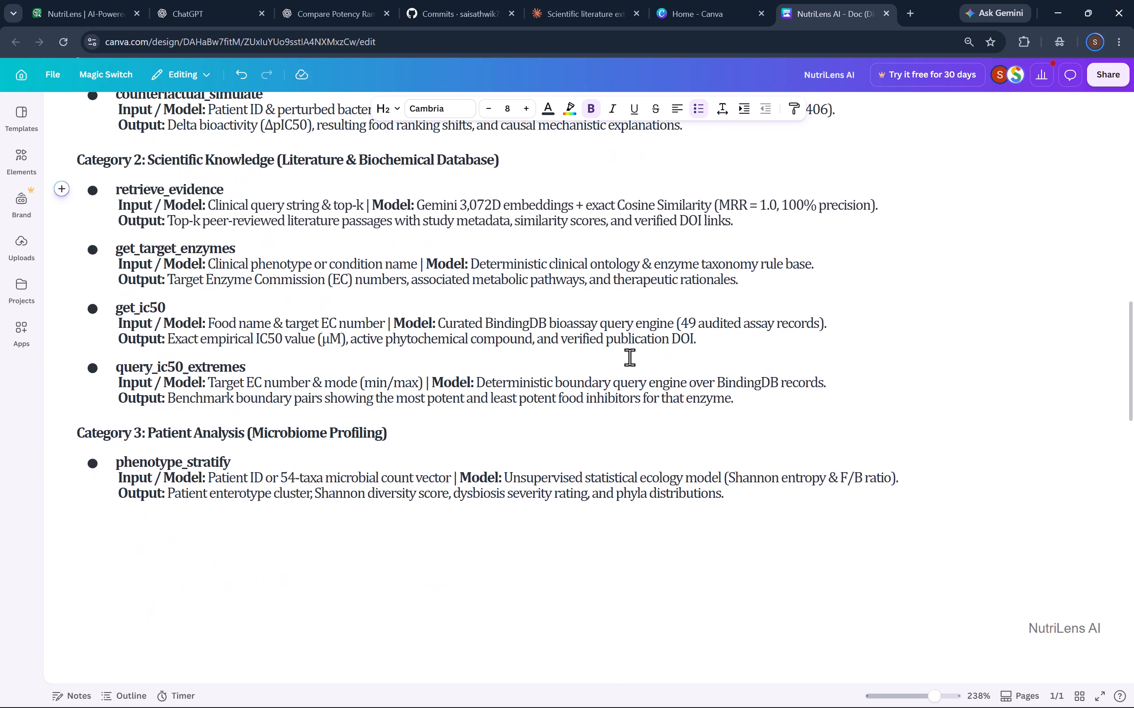
pyautogui.scroll(-1, 629, 357)
pyautogui.scroll(10, 629, 357)
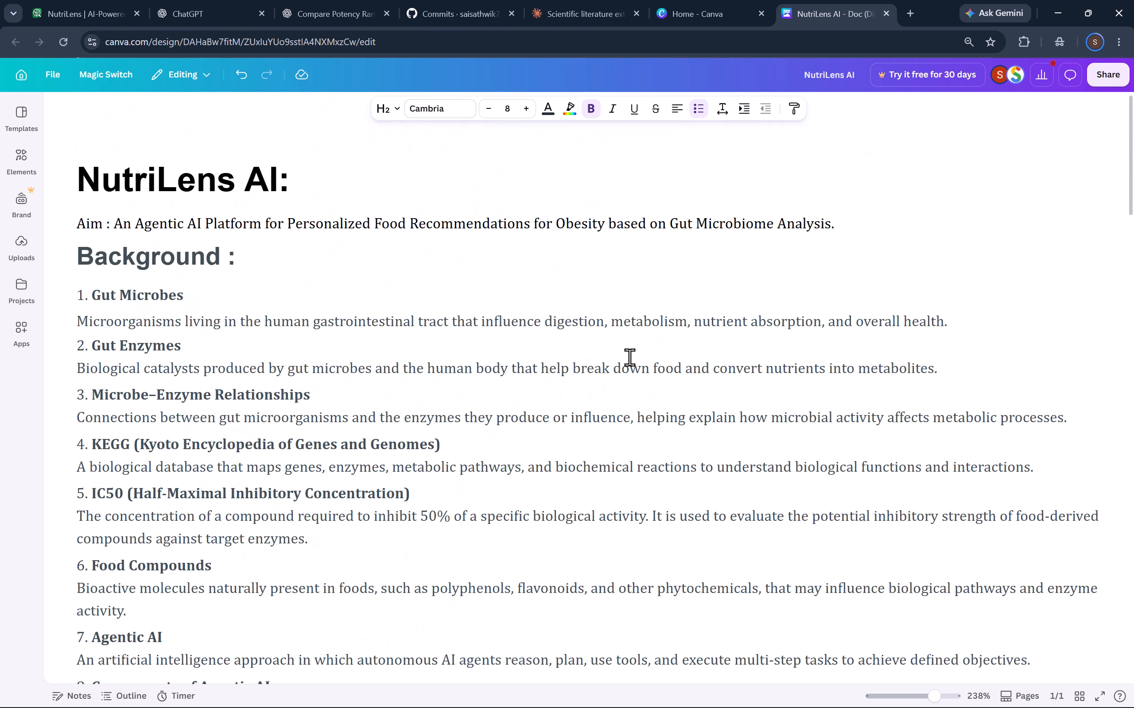
pyautogui.scroll(-2, 629, 357)
pyautogui.scroll(2, 629, 357)
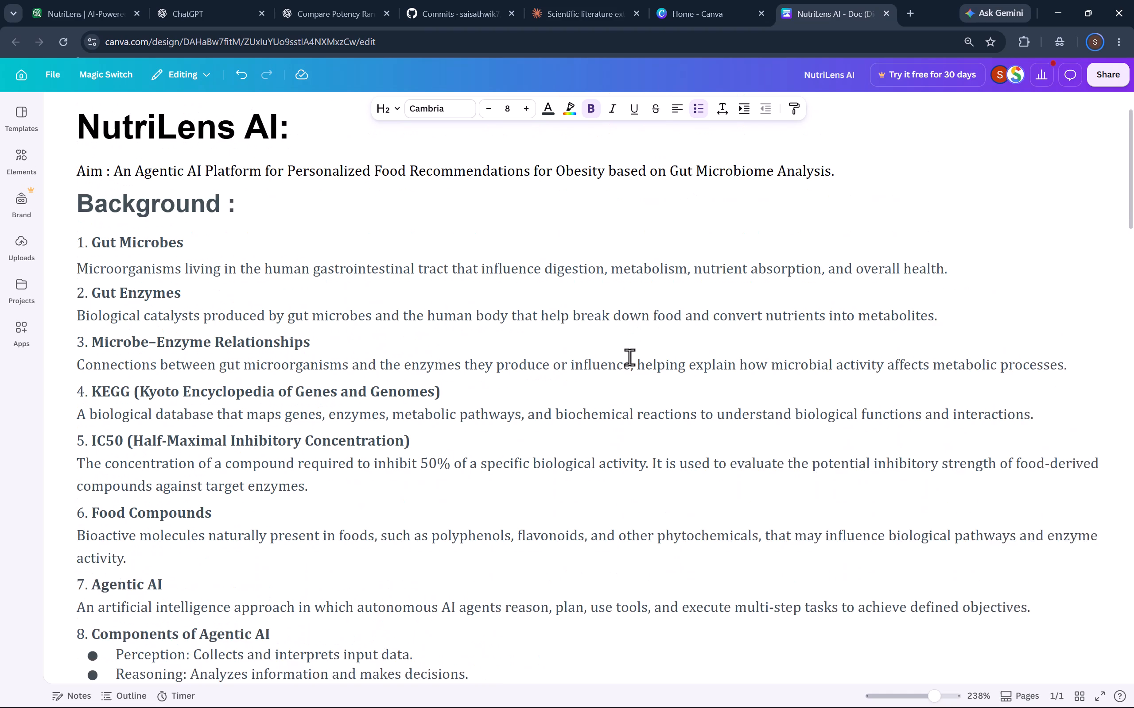
pyautogui.scroll(2, 629, 357)
pyautogui.moveTo(77, 273); pyautogui.dragTo(90, 283)
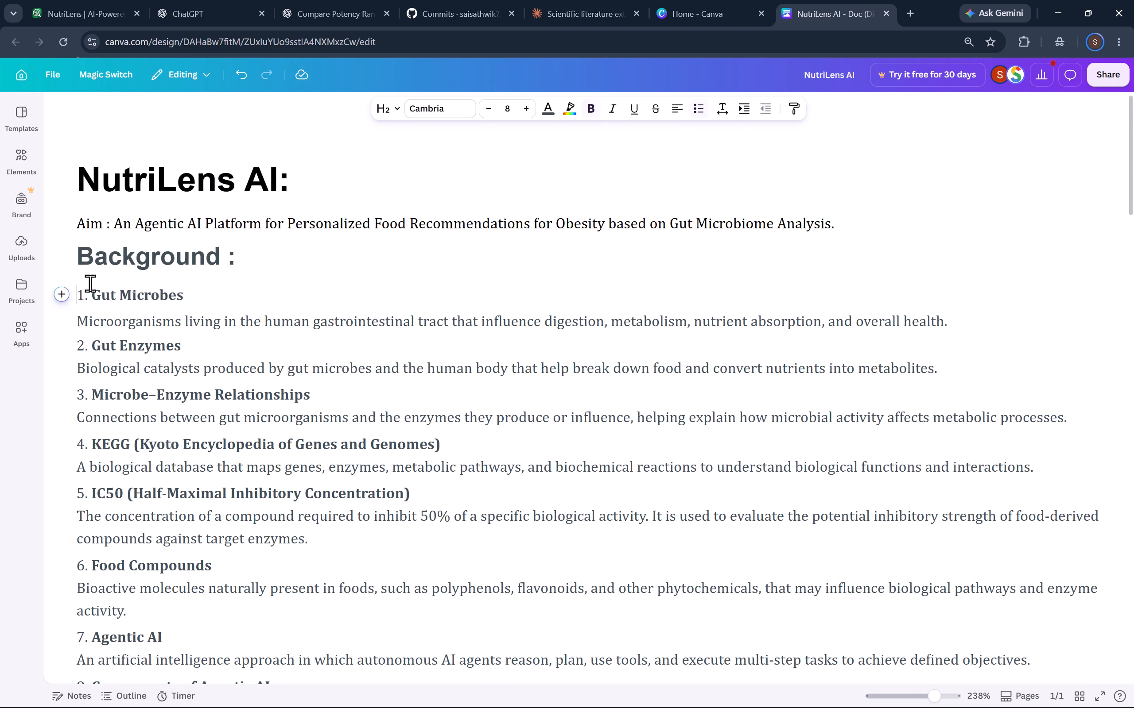
pyautogui.moveTo(90, 283); pyautogui.dragTo(306, 276)
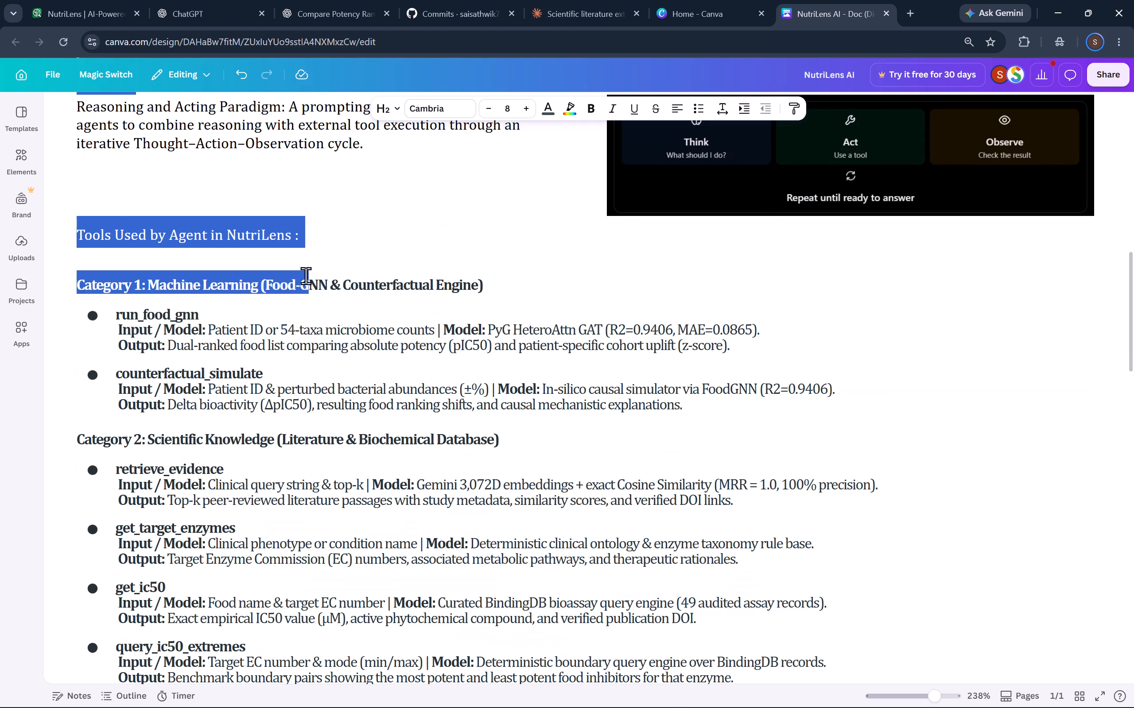
pyautogui.moveTo(306, 276); pyautogui.dragTo(347, 139)
pyautogui.scroll(-1, 347, 139)
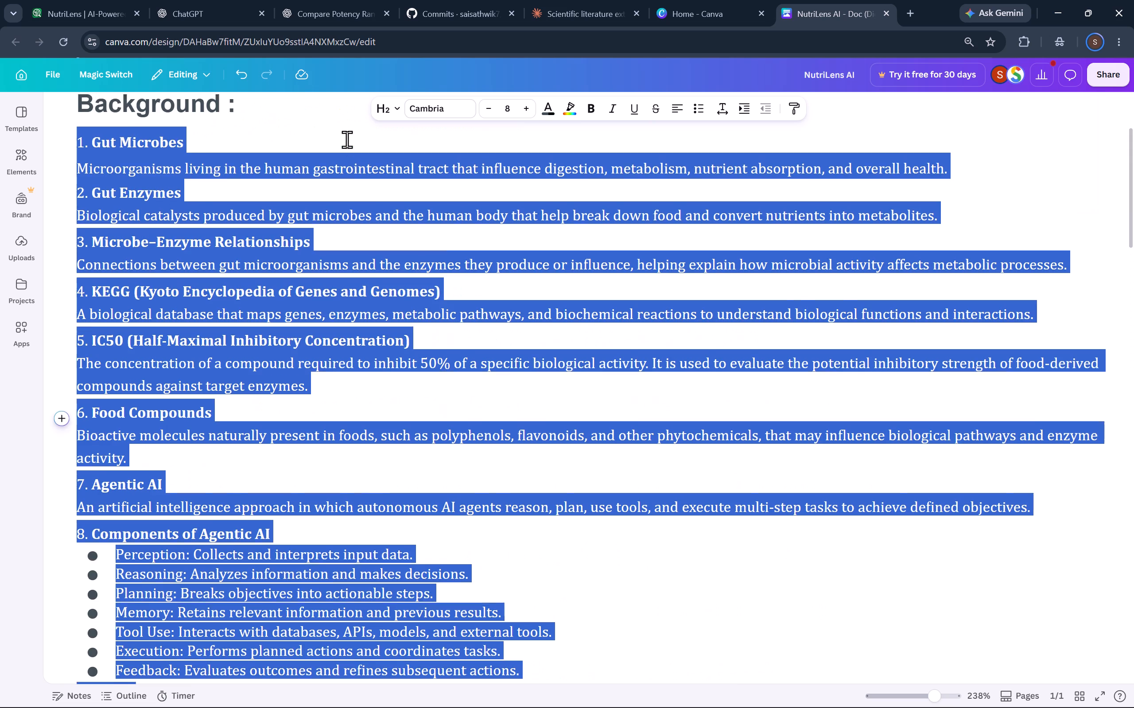
pyautogui.scroll(-1, 347, 139)
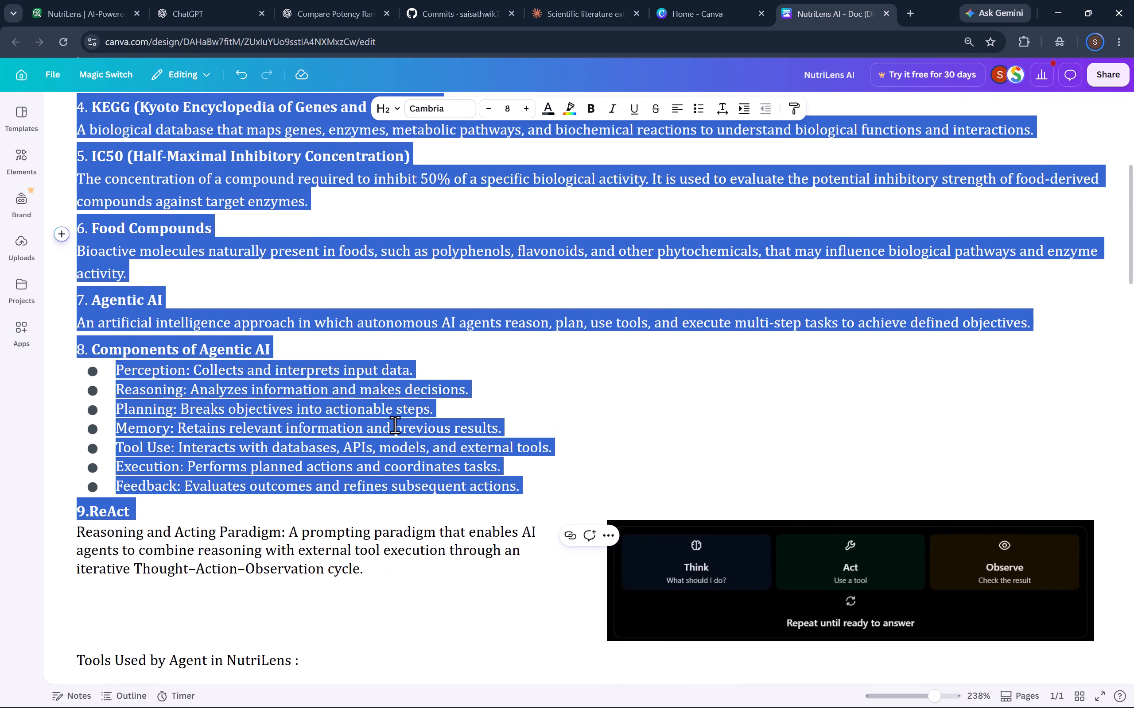
pyautogui.click(432, 504)
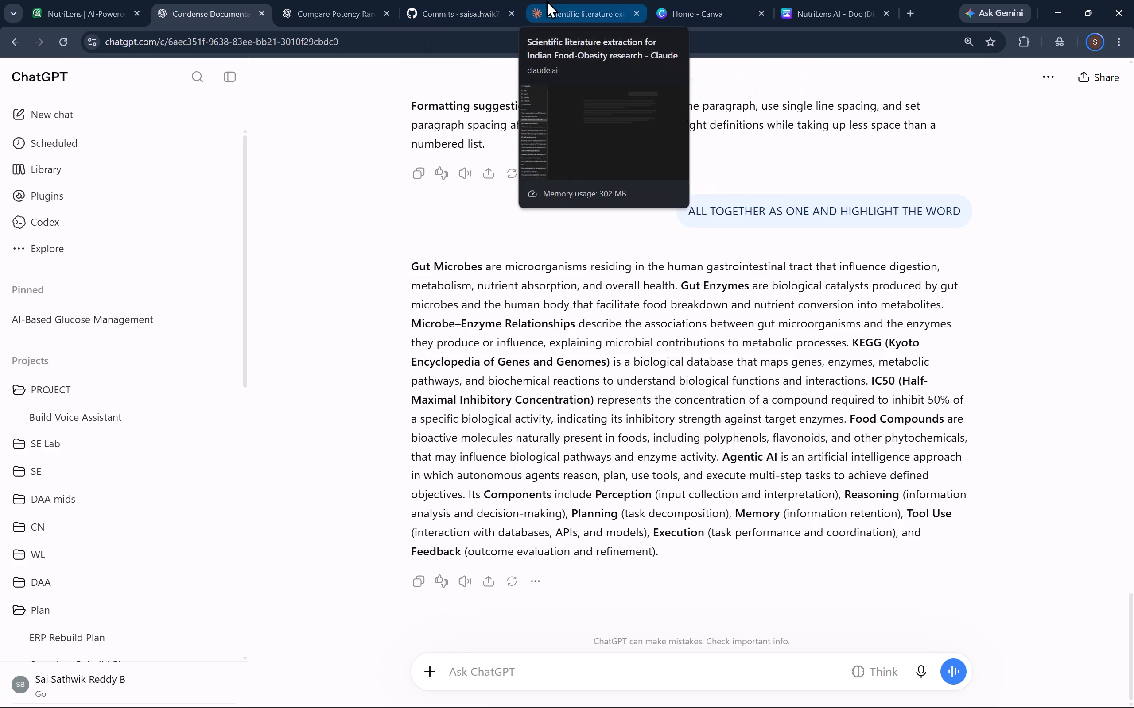
pyautogui.click(818, 4)
pyautogui.scroll(2, 393, 241)
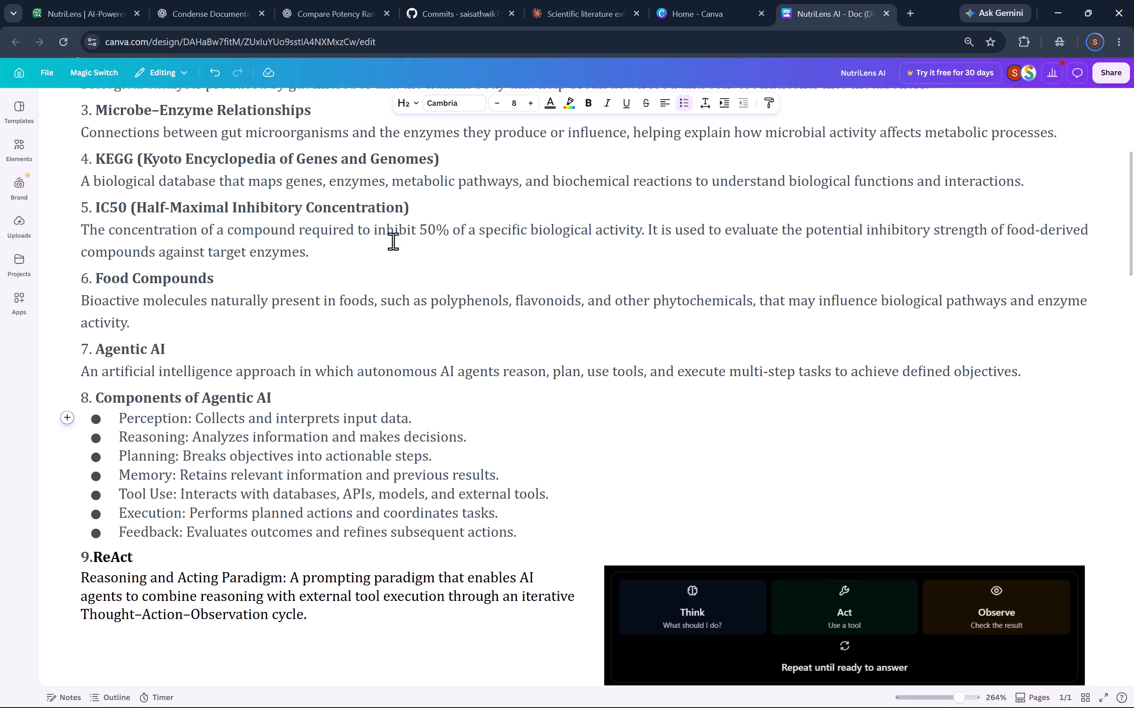
pyautogui.scroll(3, 393, 241)
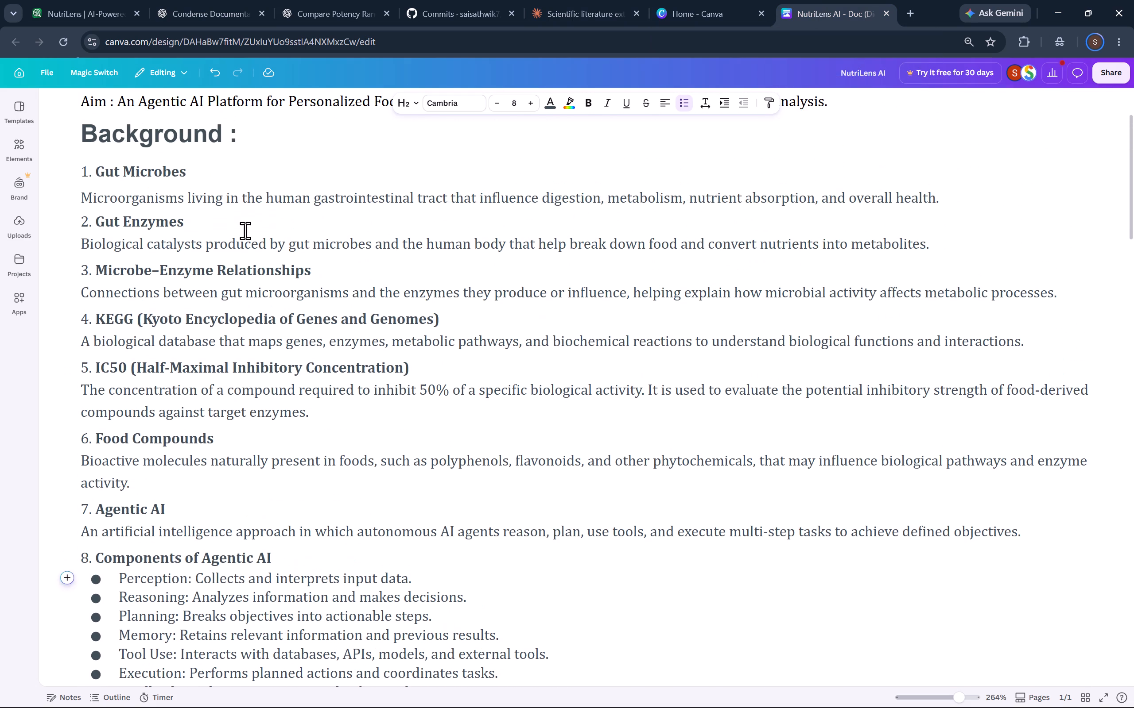
pyautogui.moveTo(79, 169); pyautogui.dragTo(427, 659)
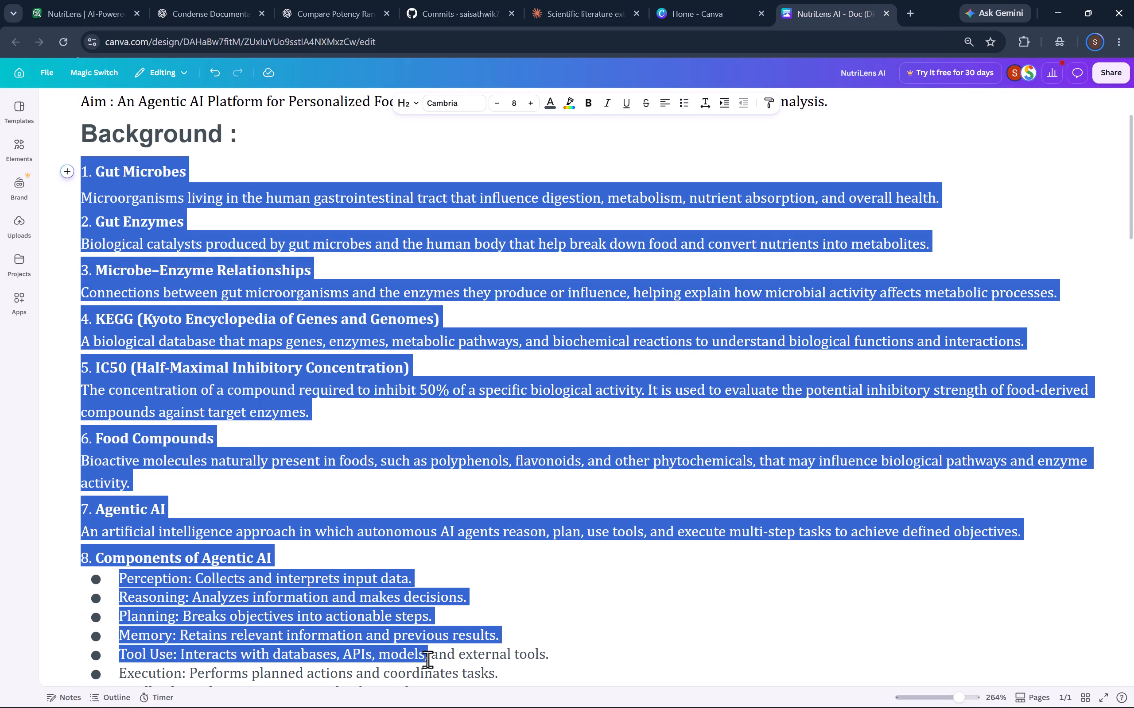
pyautogui.moveTo(427, 659); pyautogui.dragTo(492, 431)
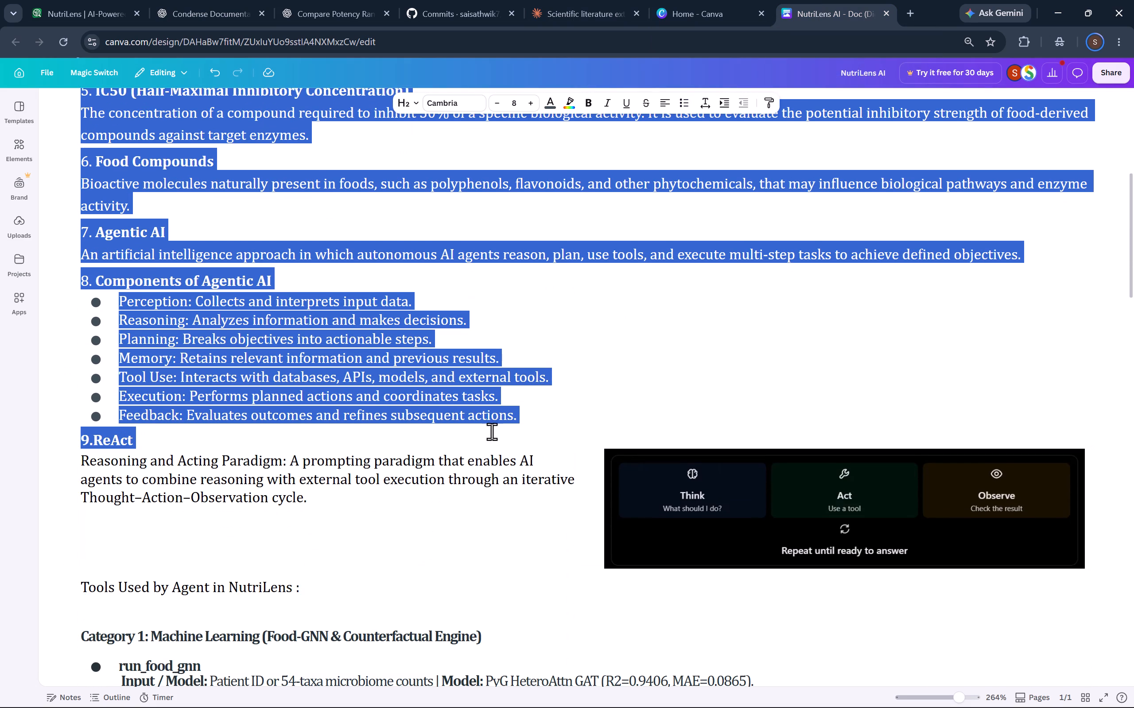
pyautogui.moveTo(492, 431); pyautogui.dragTo(524, 413)
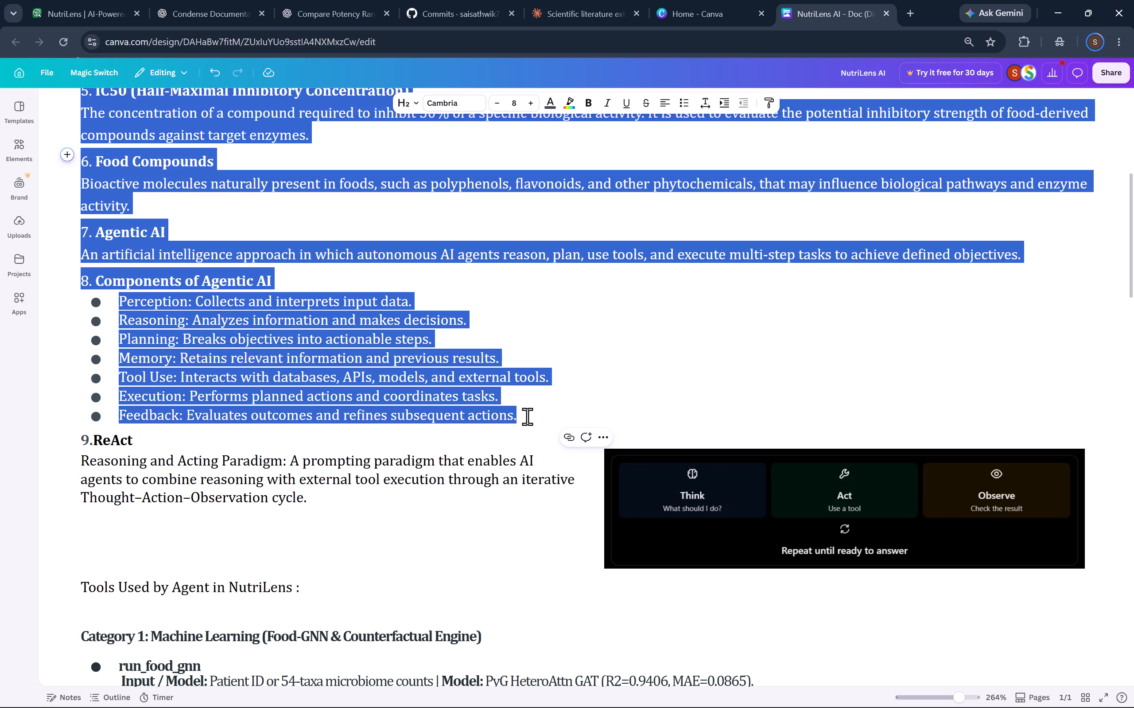
pyautogui.scroll(-3, 571, 478)
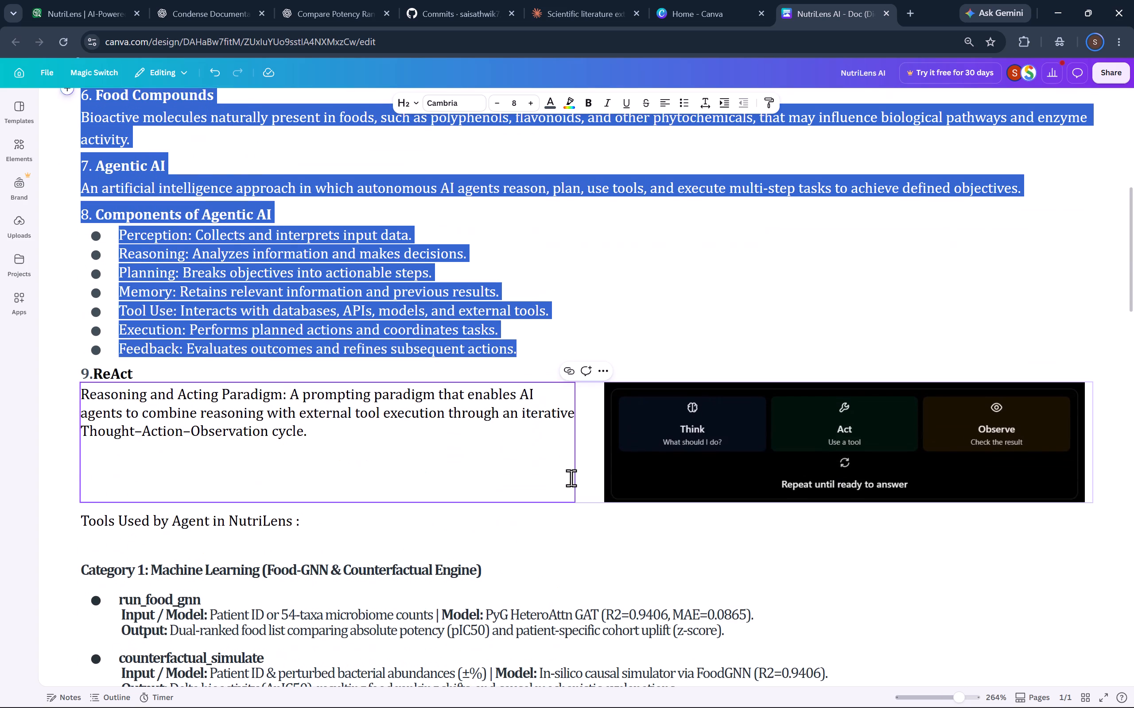
pyautogui.hotkey('ctrl', 'v')
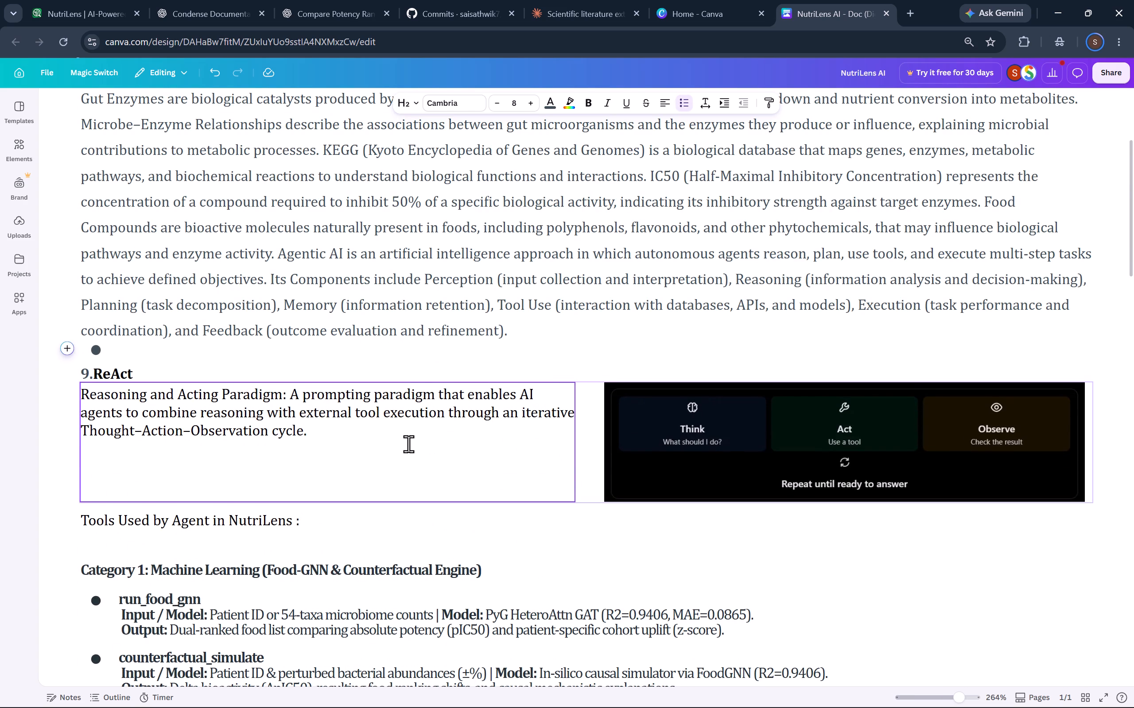
pyautogui.press('BackSpace')
# Bold the terms "Gut Microbes" and "Gut Enzymes" in the new Background paragraph.
pyautogui.scroll(2, 350, 295)
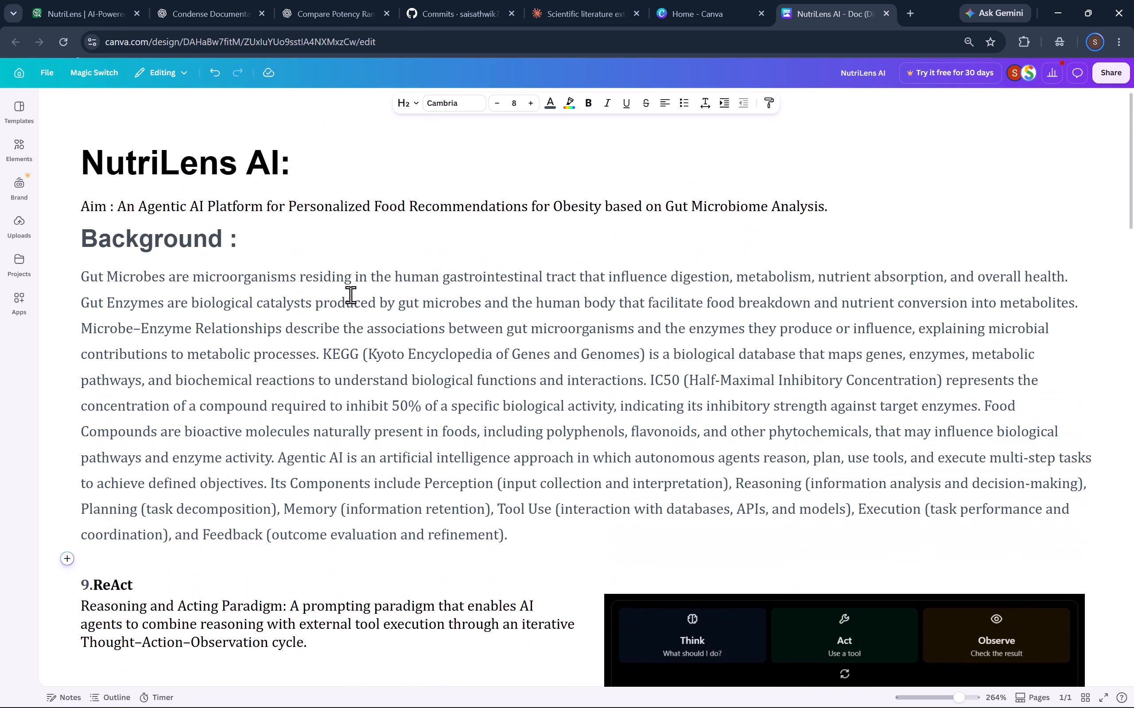
pyautogui.scroll(1, 350, 295)
pyautogui.moveTo(164, 279); pyautogui.dragTo(82, 276)
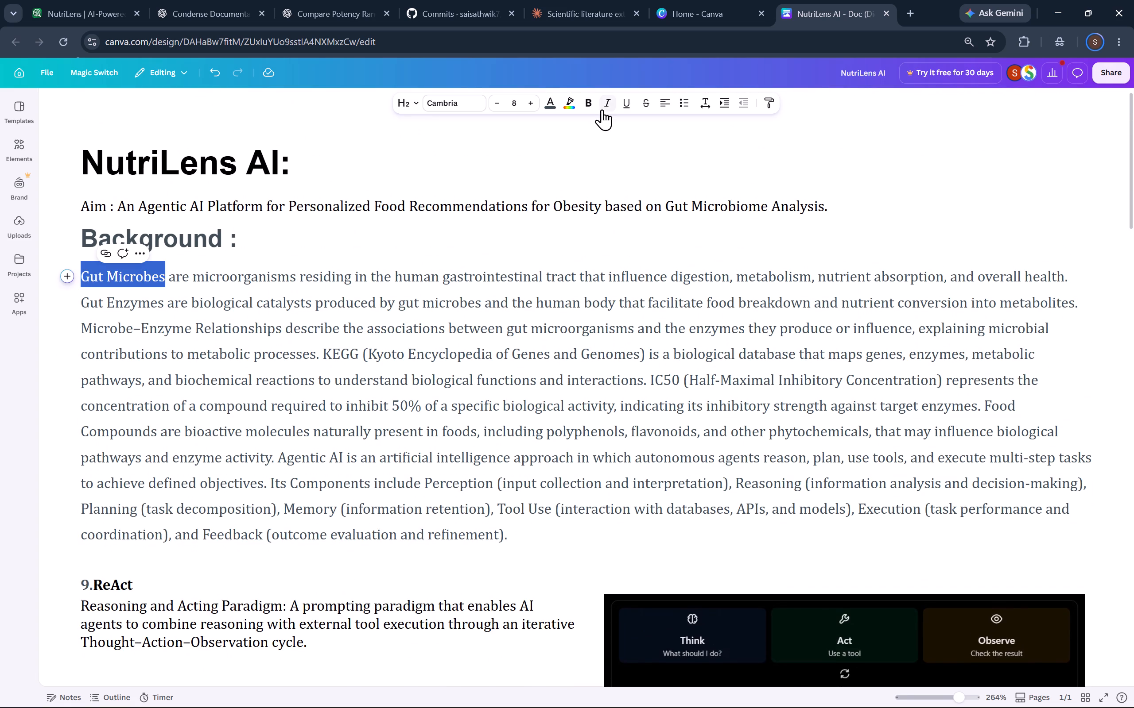
pyautogui.click(586, 104)
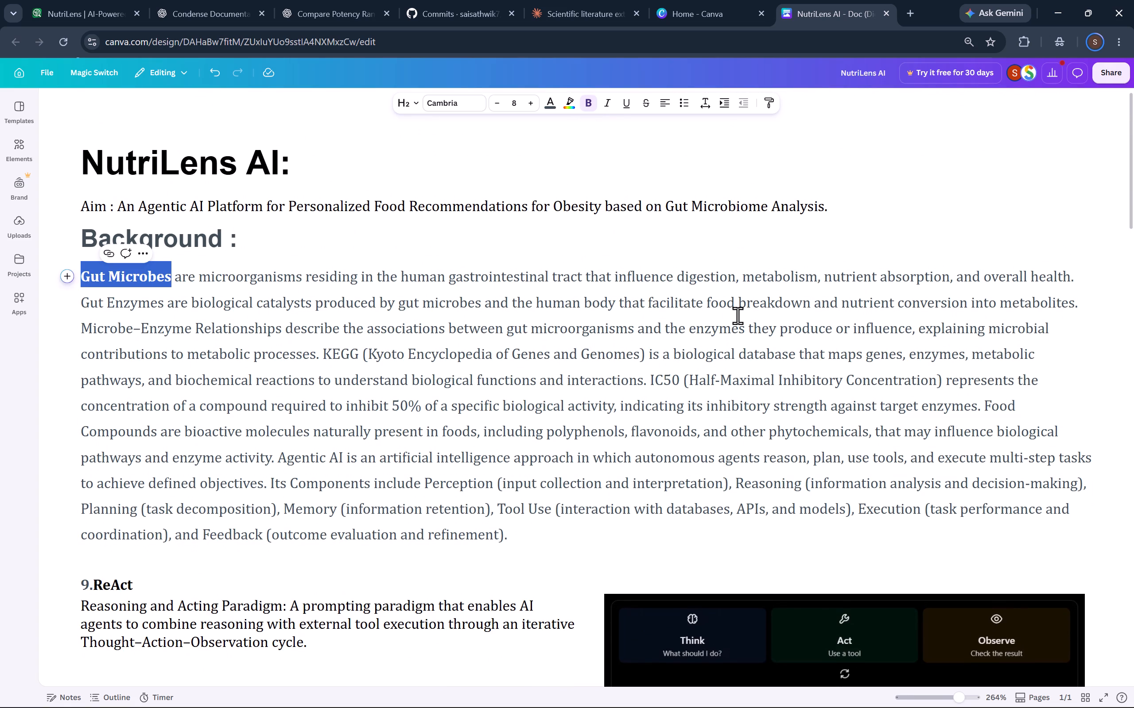
pyautogui.moveTo(166, 307); pyautogui.dragTo(92, 307)
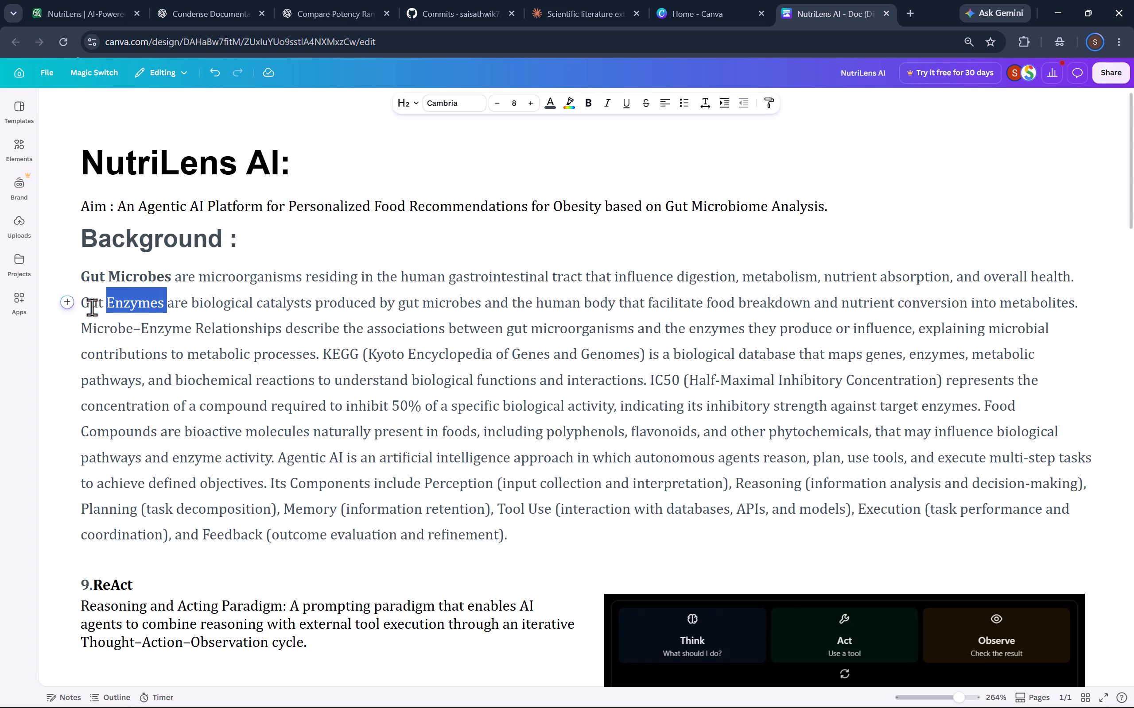
pyautogui.moveTo(92, 307); pyautogui.dragTo(84, 305)
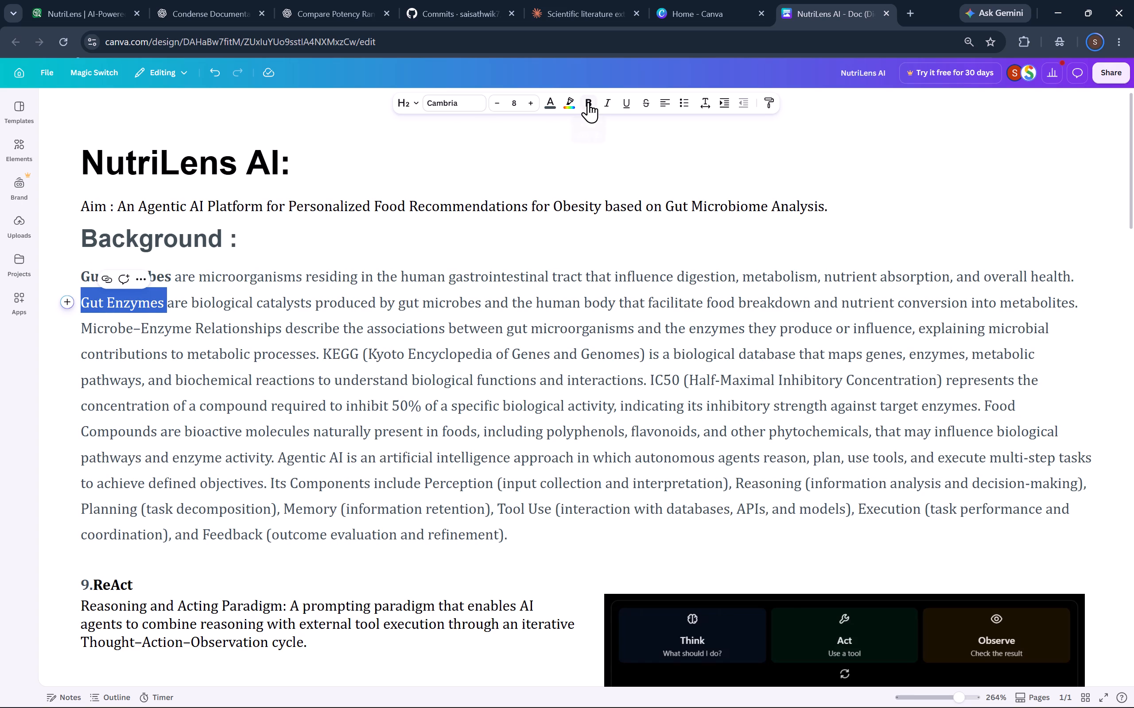
pyautogui.click(588, 102)
pyautogui.click(559, 366)
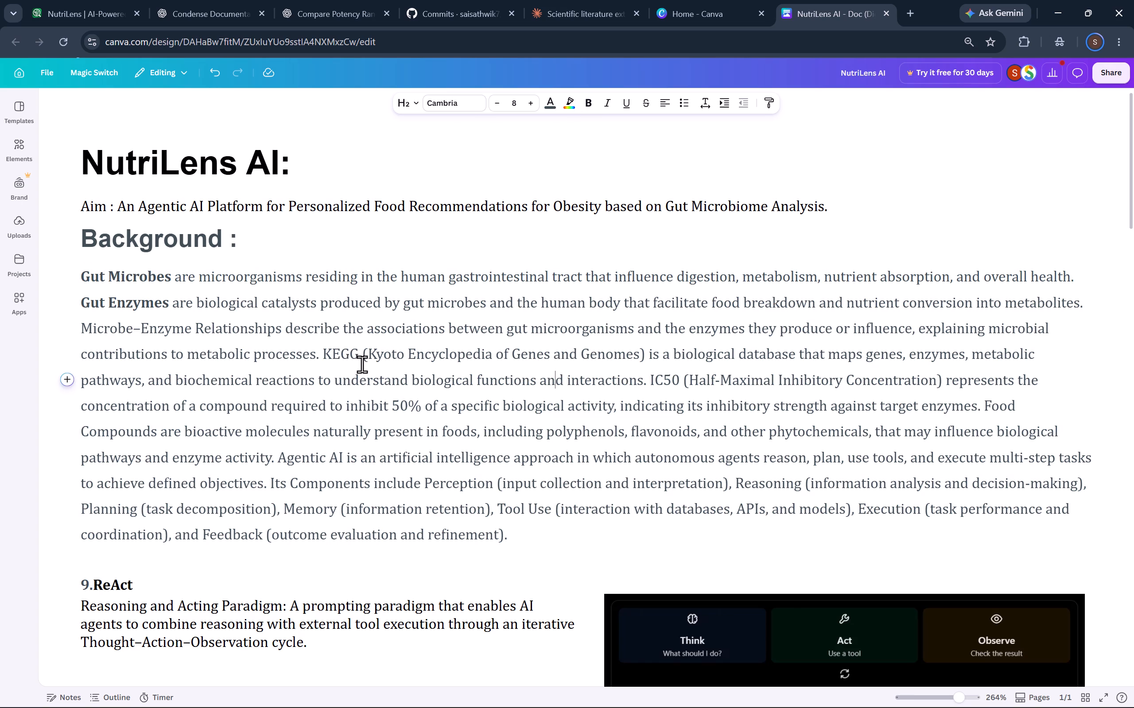
# Bold "KEGG (Kyoto Encyclopedia of Genes and Genomes)" and "IC50 (Half-Maximal Inhibitory Concentration)" in the Background paragraph.
pyautogui.moveTo(324, 350); pyautogui.dragTo(647, 355)
pyautogui.click(591, 104)
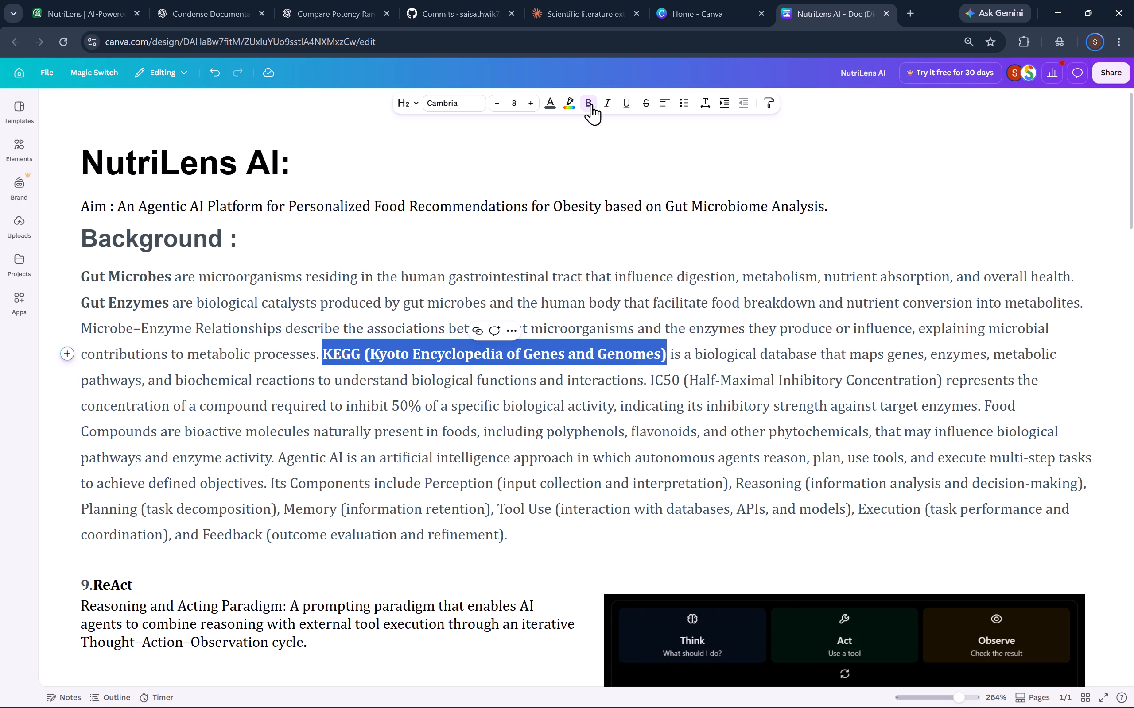
pyautogui.moveTo(649, 377); pyautogui.dragTo(822, 395)
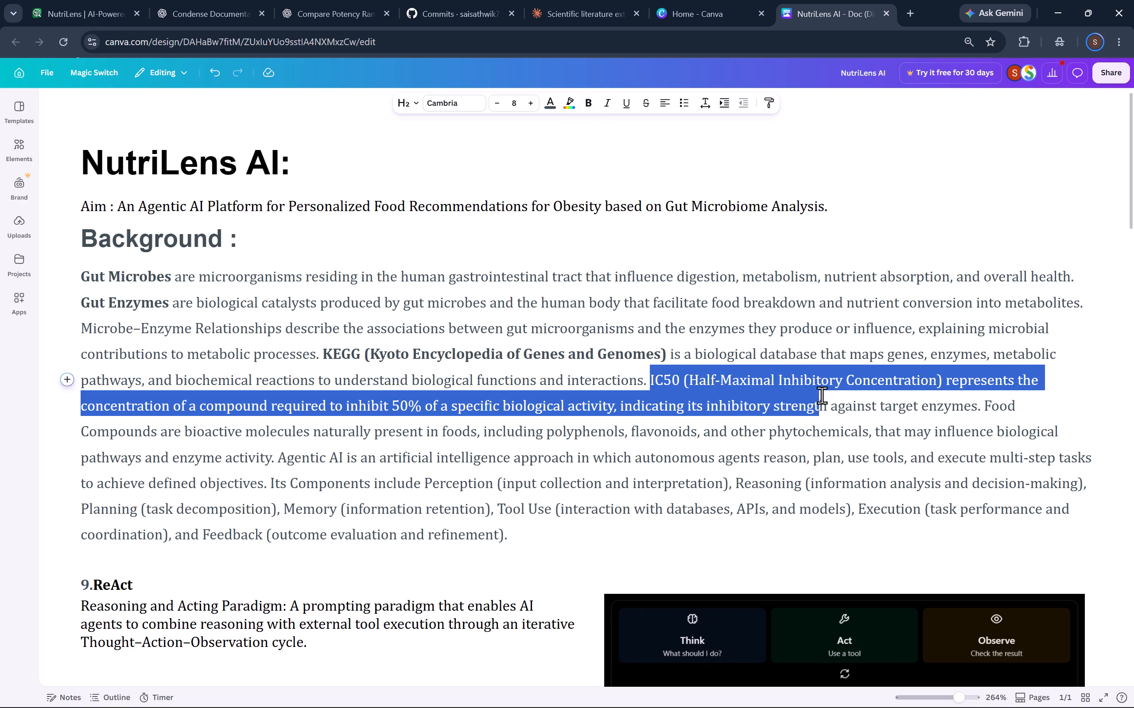
pyautogui.moveTo(822, 395); pyautogui.dragTo(945, 377)
pyautogui.click(586, 109)
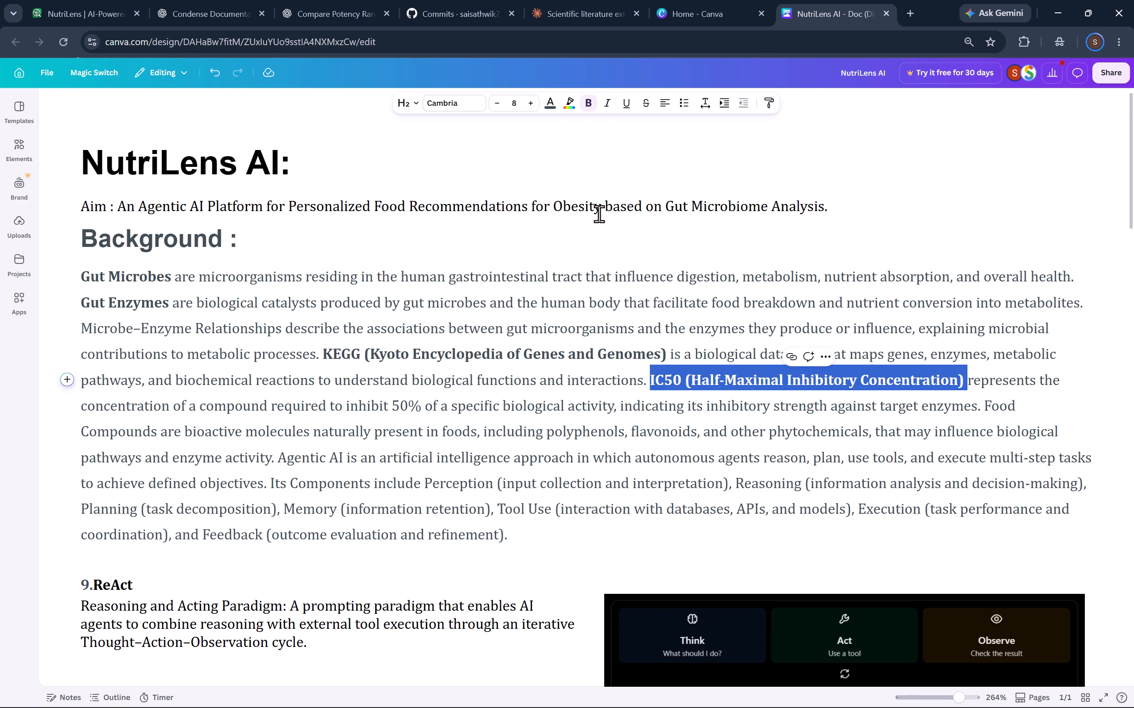
# Bold the terms "Food Compounds" and "Agentic AI" in the Background paragraph.
pyautogui.scroll(-1, 609, 408)
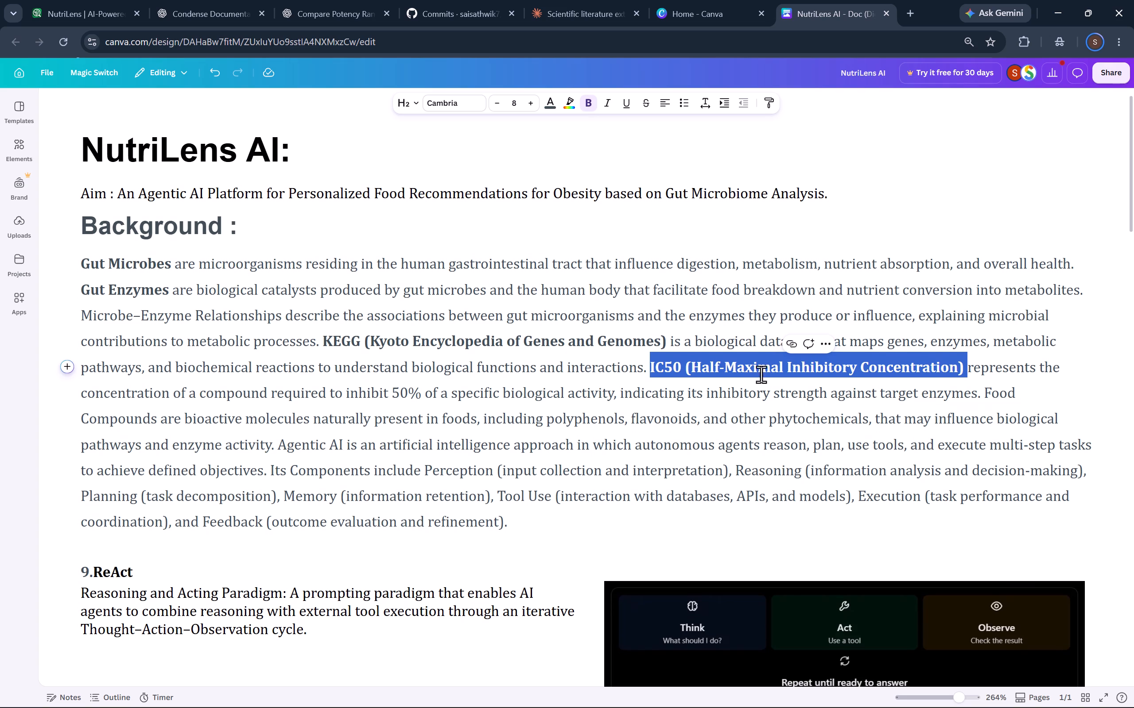
pyautogui.moveTo(987, 393); pyautogui.dragTo(702, 388)
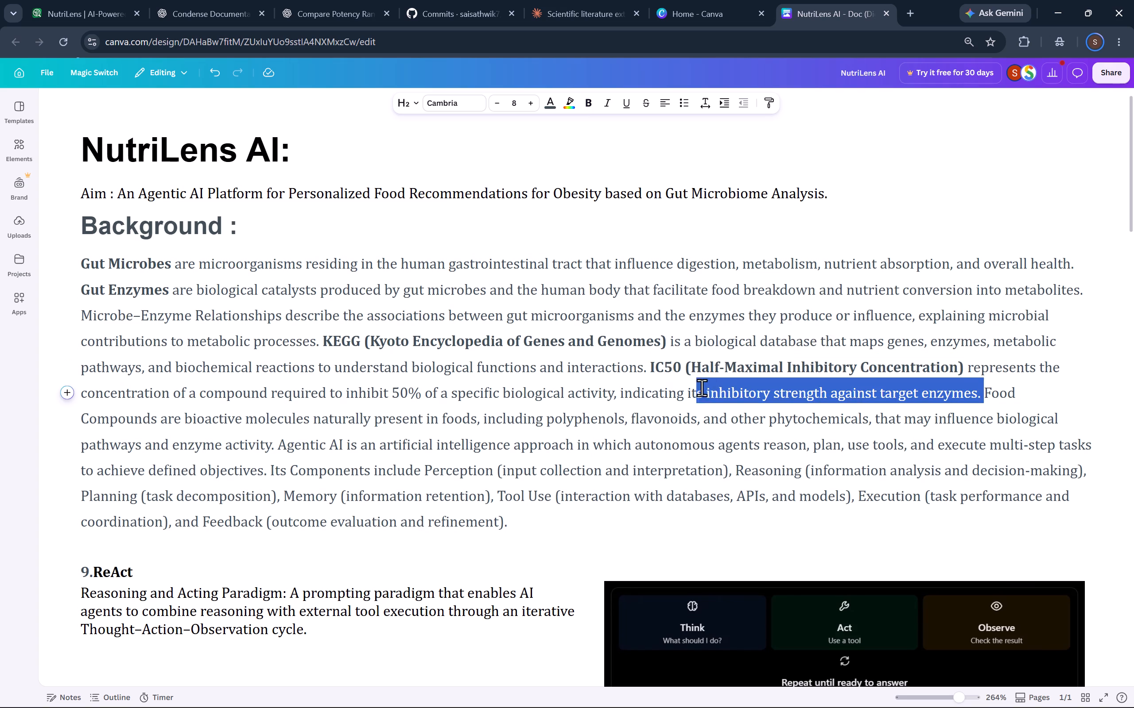
pyautogui.moveTo(702, 388); pyautogui.dragTo(155, 416)
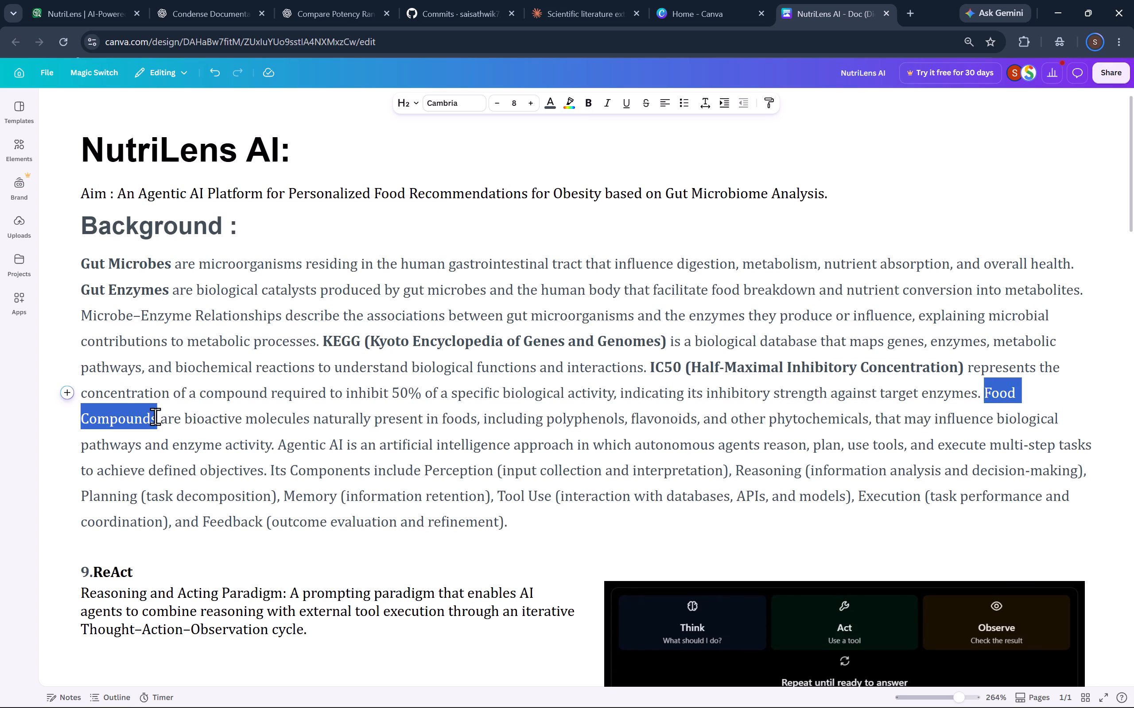
pyautogui.moveTo(155, 416); pyautogui.dragTo(152, 414)
pyautogui.click(589, 107)
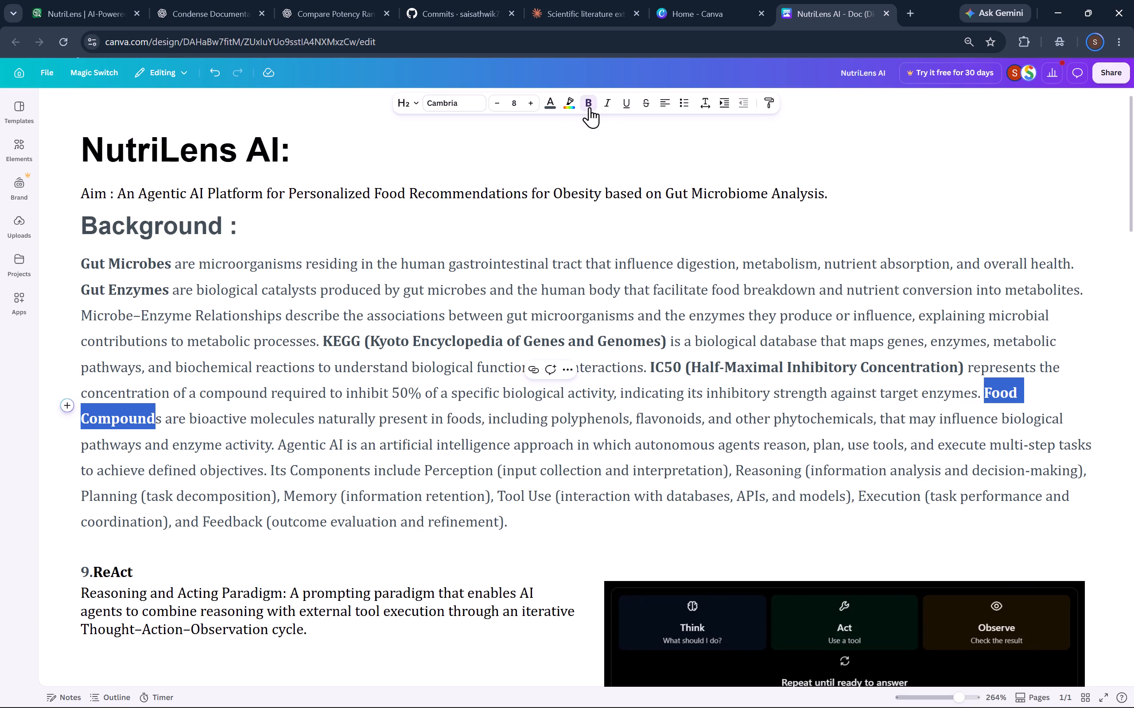
pyautogui.scroll(-1, 616, 368)
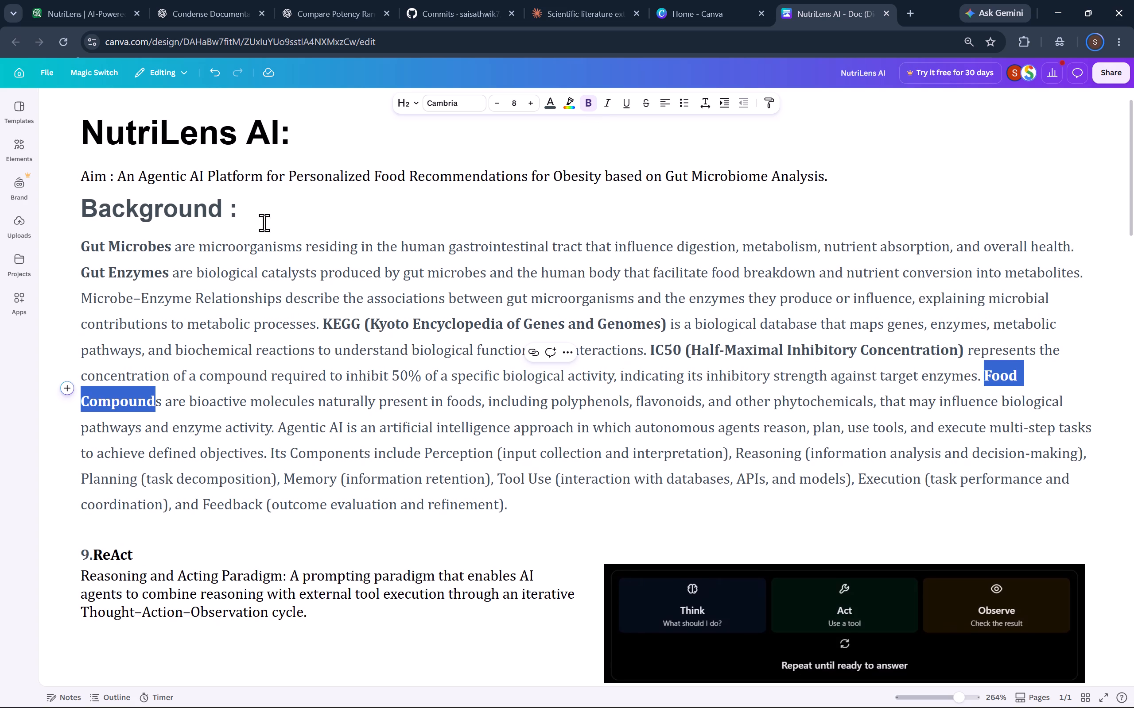
pyautogui.moveTo(280, 425); pyautogui.dragTo(344, 433)
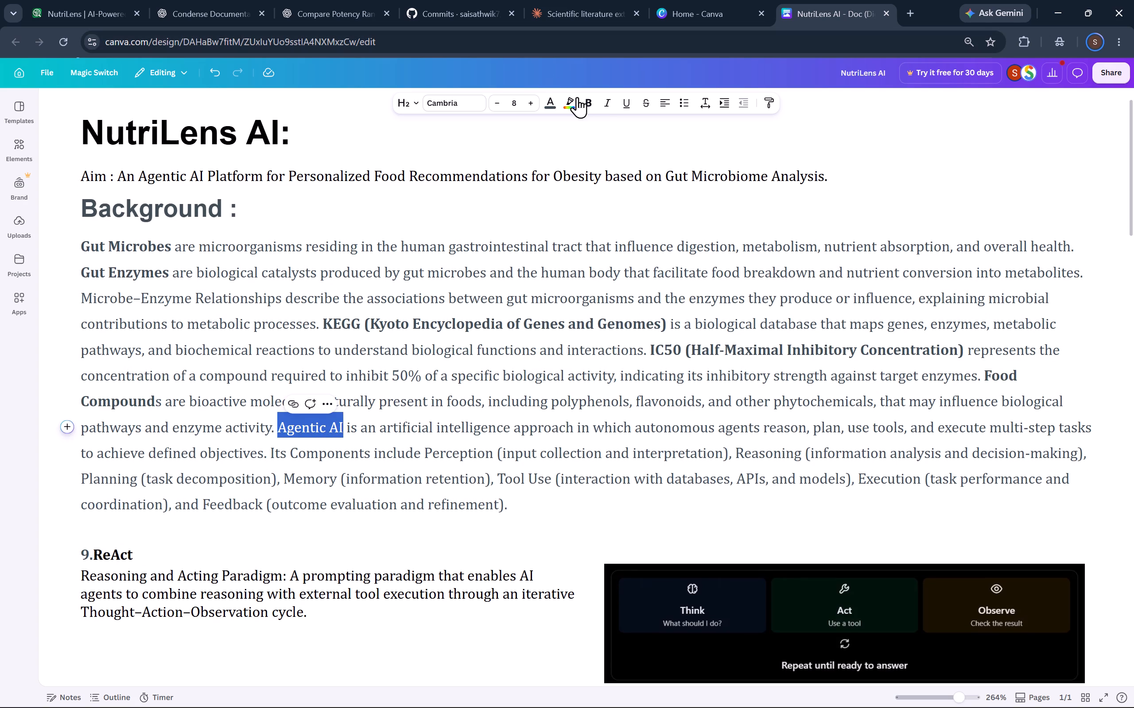
pyautogui.click(590, 104)
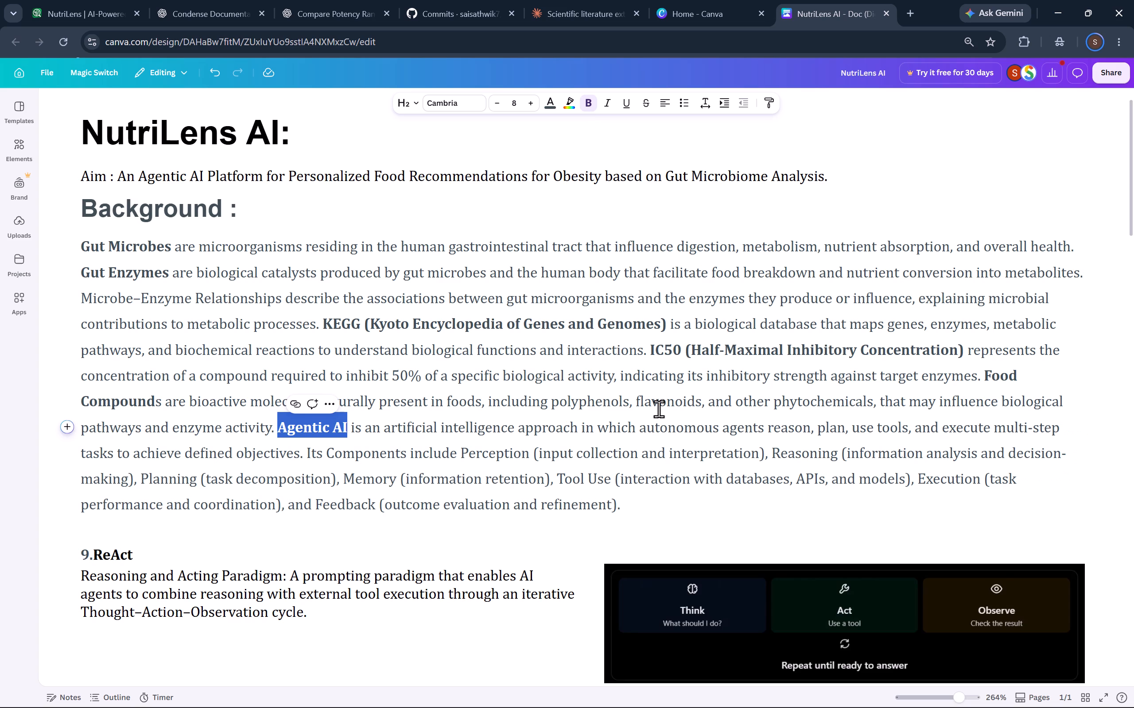
# Bold the terms "Components", "Perception" and "Reasoning" in the Background paragraph.
pyautogui.moveTo(327, 454); pyautogui.dragTo(405, 454)
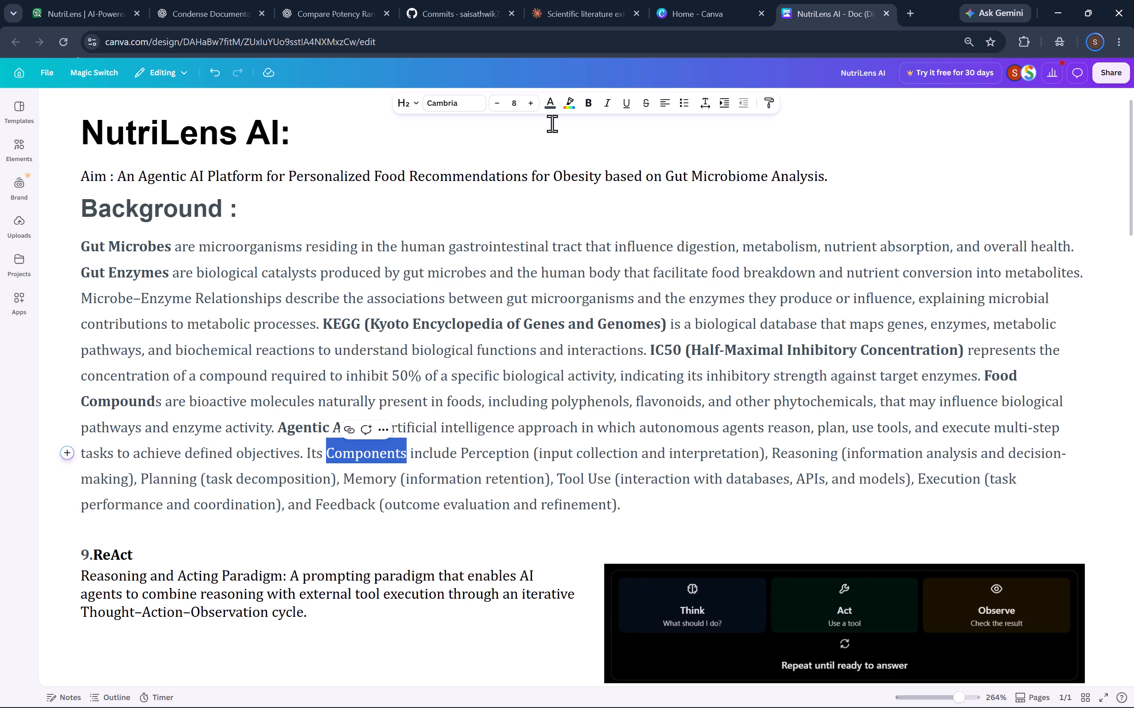
pyautogui.click(585, 103)
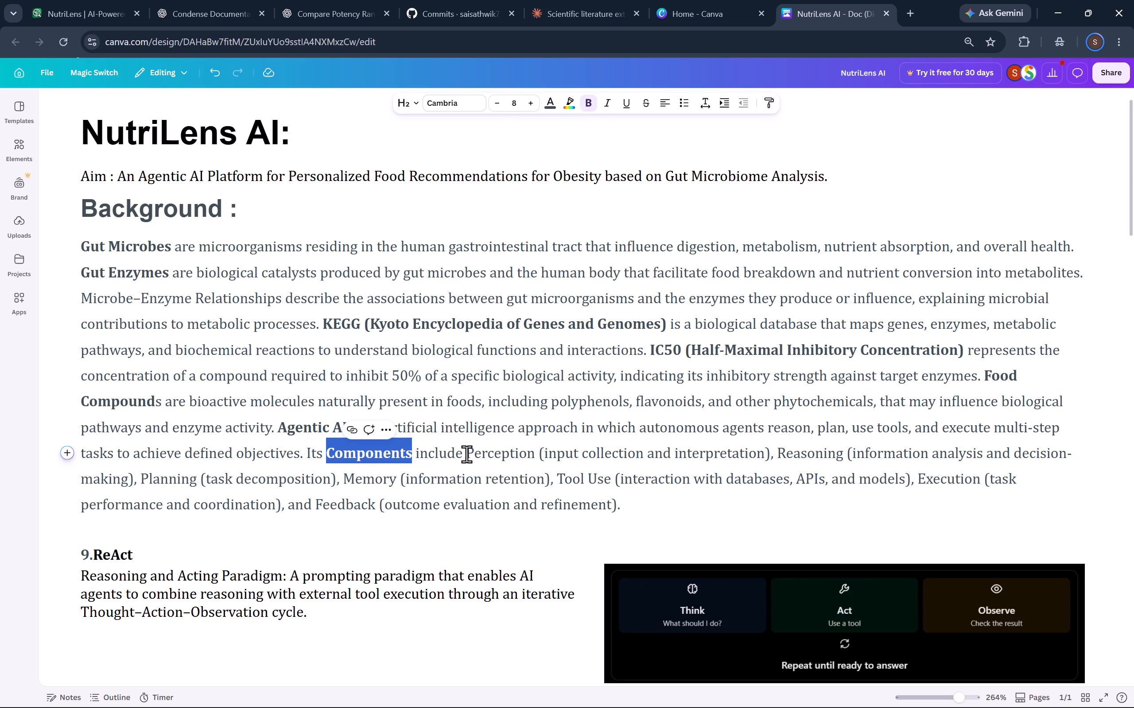
pyautogui.moveTo(465, 454); pyautogui.dragTo(532, 451)
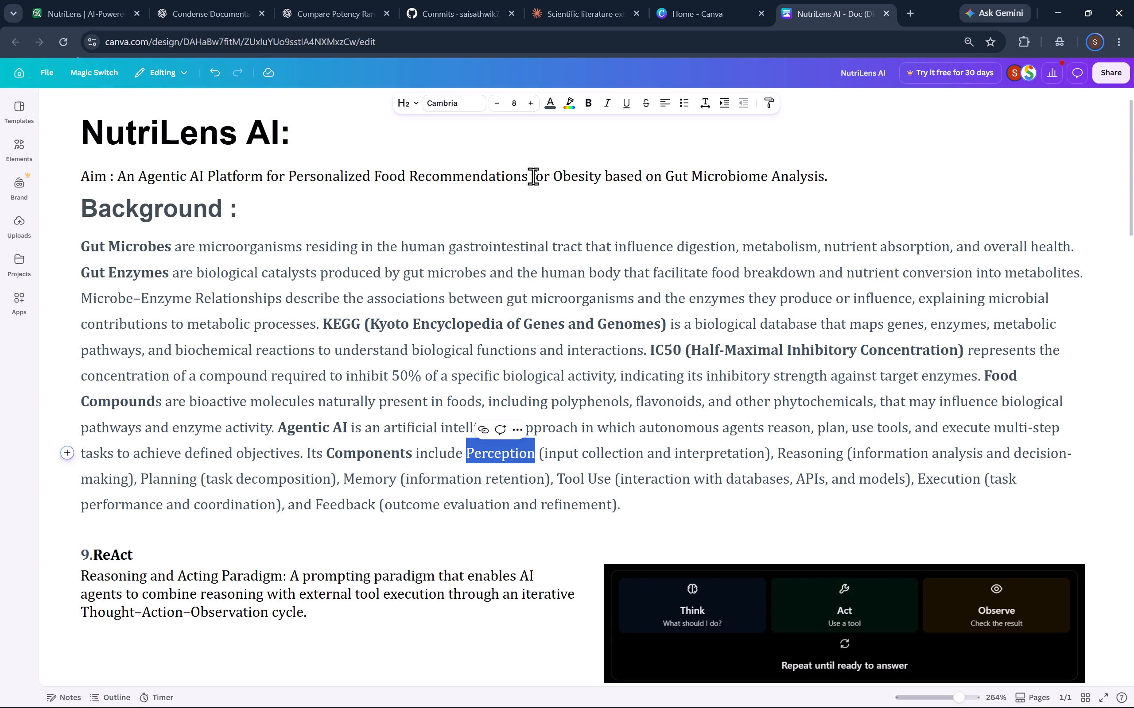
pyautogui.click(589, 101)
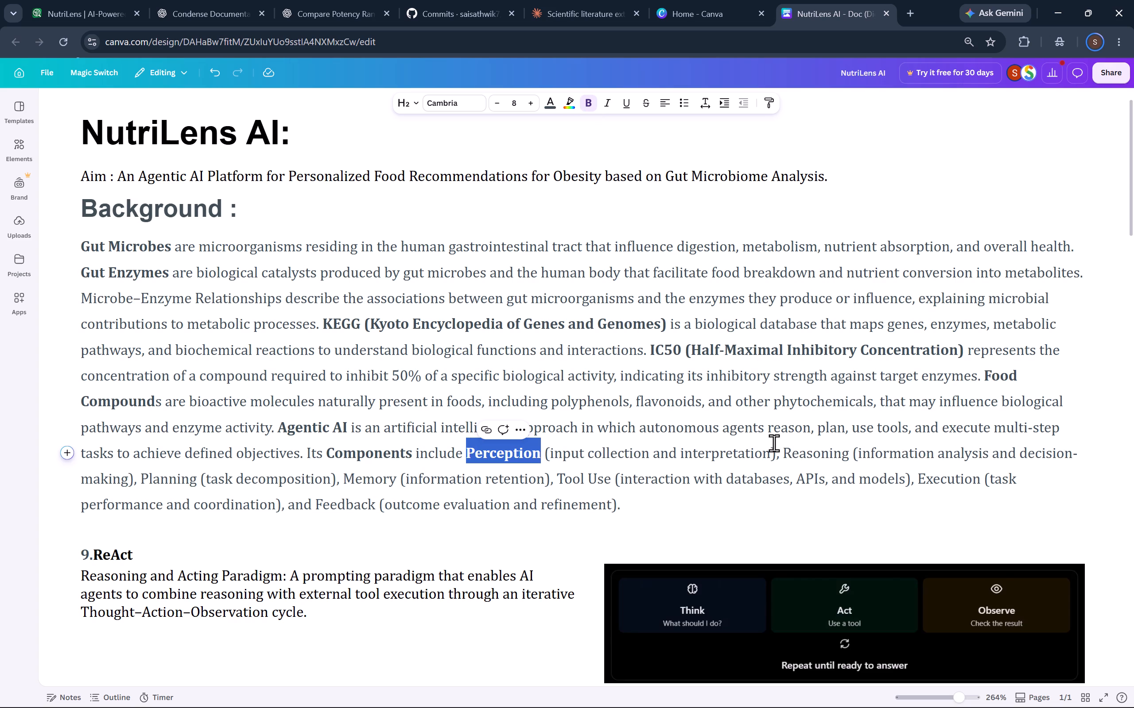
pyautogui.moveTo(782, 450); pyautogui.dragTo(849, 449)
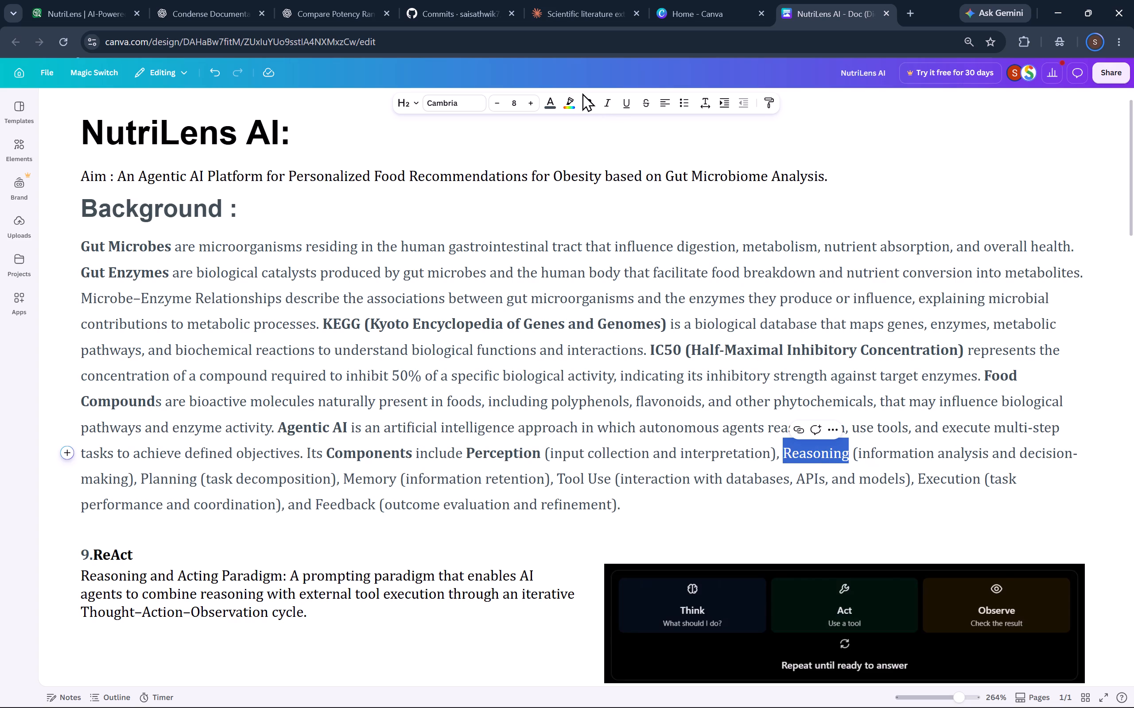
pyautogui.click(582, 101)
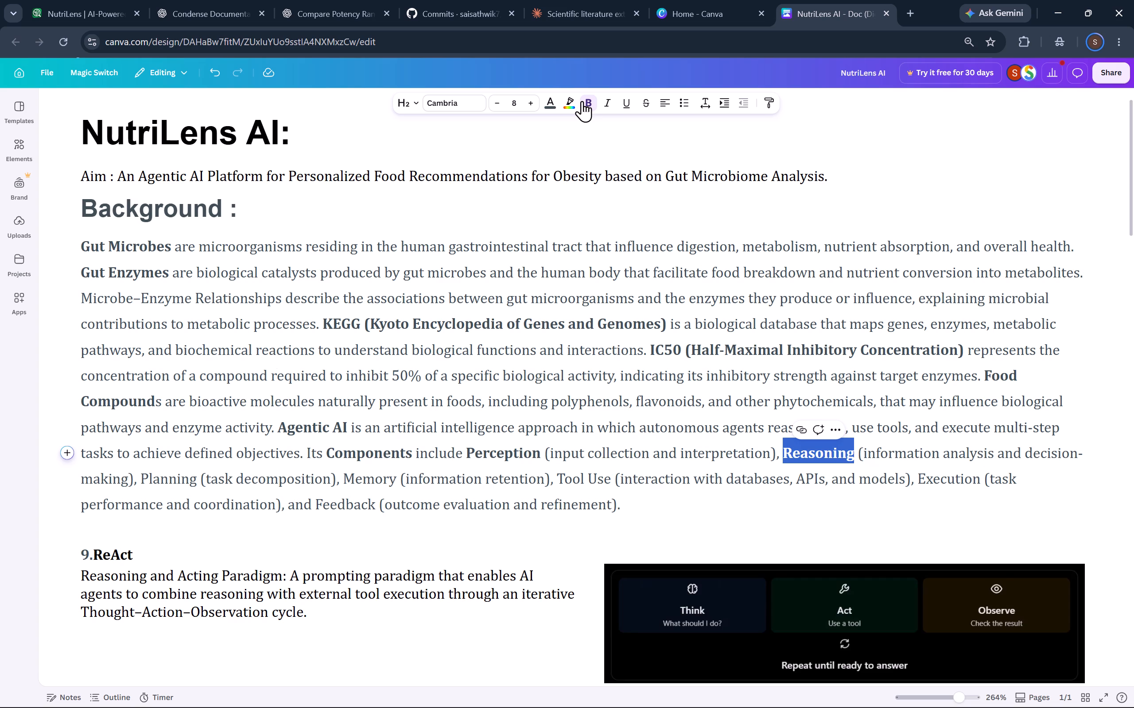
# Bold the terms "Planning", "Memory" and "Tool Use" in the Background paragraph.
pyautogui.moveTo(142, 480); pyautogui.dragTo(215, 480)
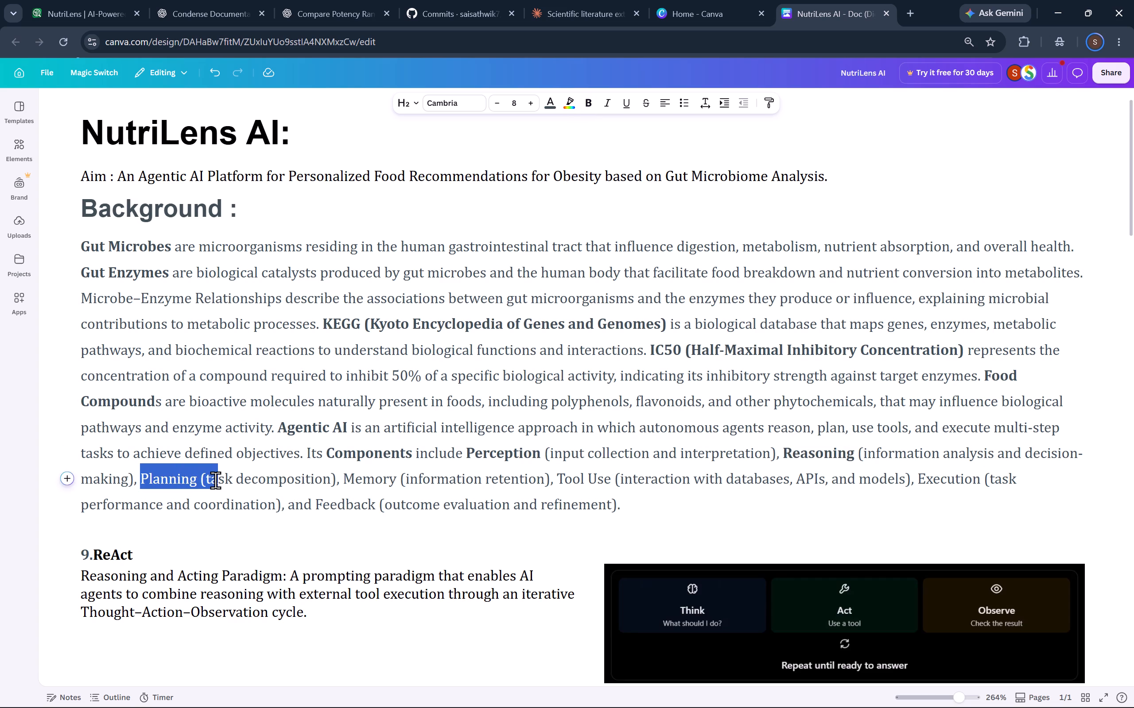
pyautogui.moveTo(215, 480); pyautogui.dragTo(198, 479)
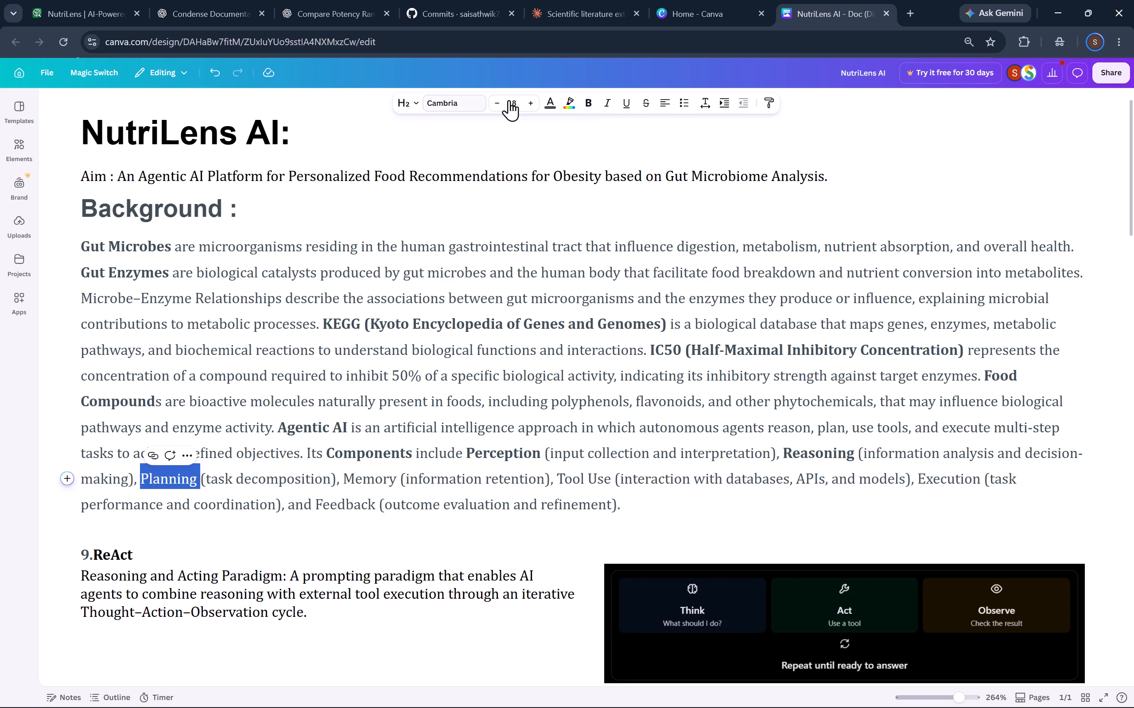
pyautogui.click(583, 105)
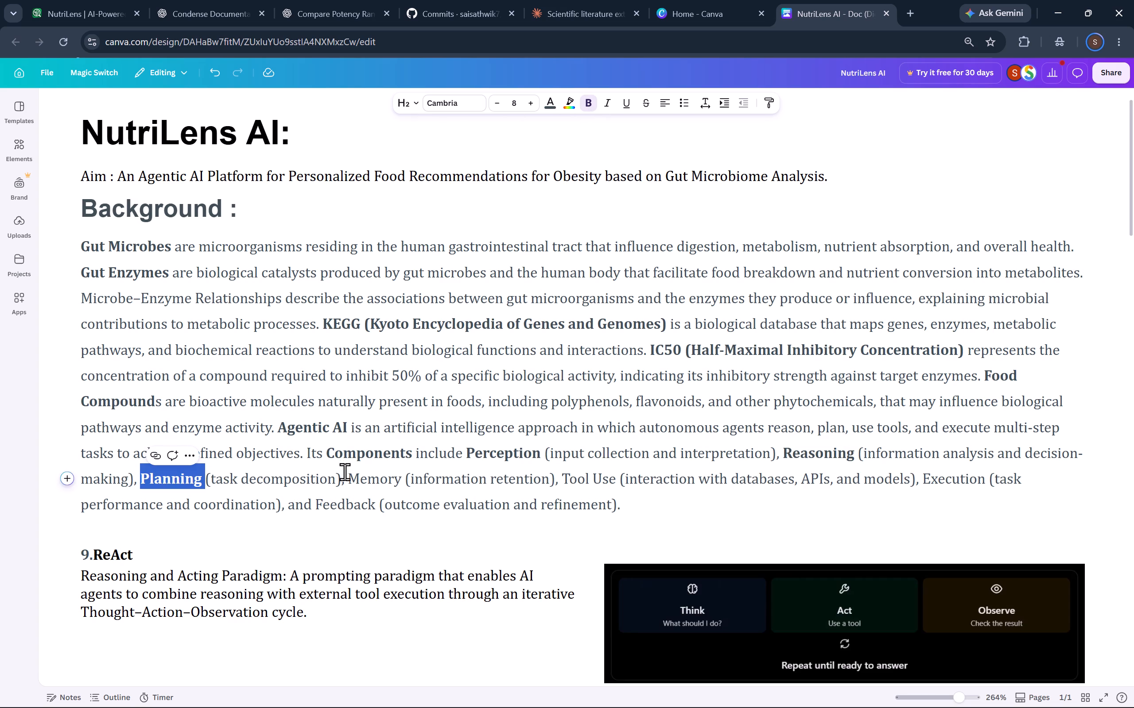
pyautogui.moveTo(348, 476); pyautogui.dragTo(400, 481)
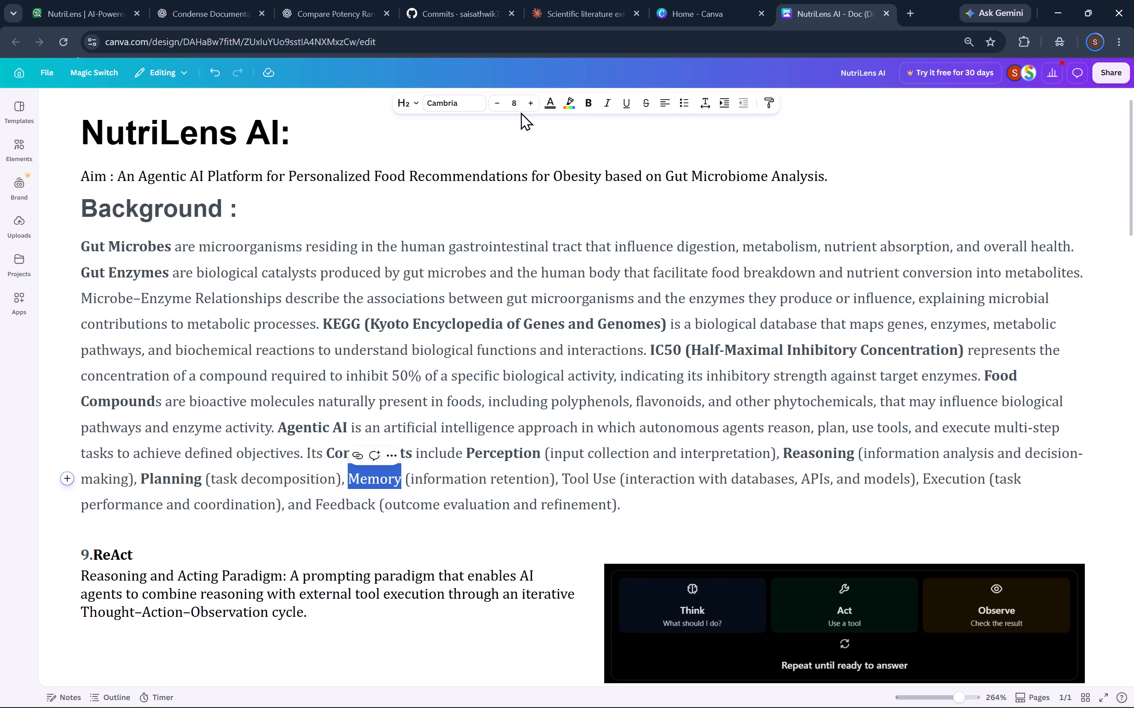
pyautogui.click(588, 100)
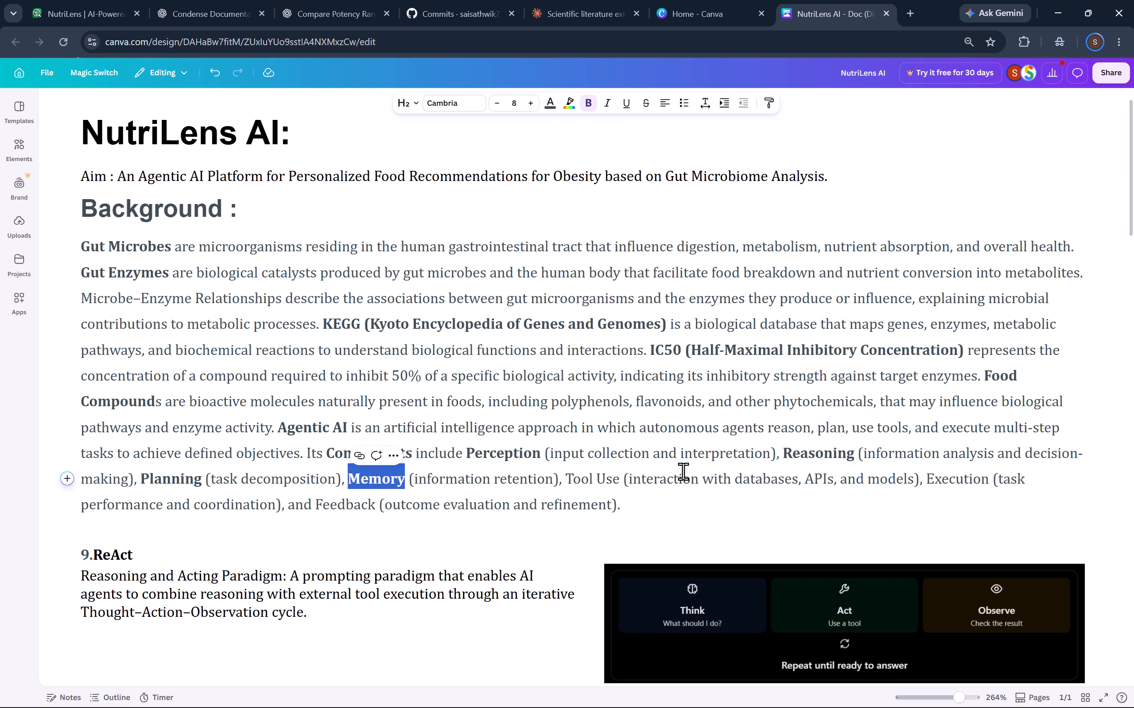
pyautogui.moveTo(567, 475); pyautogui.dragTo(619, 479)
pyautogui.click(589, 106)
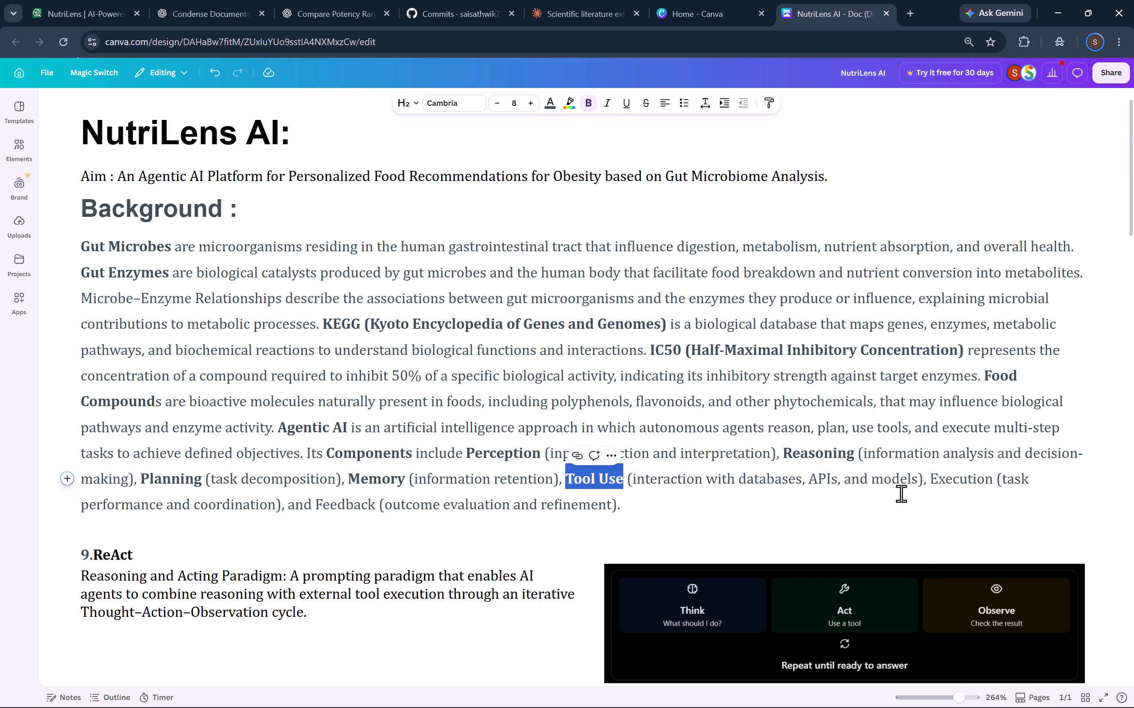
# Bold the terms "Execution" and "Feedback" at the end of the Background paragraph.
pyautogui.moveTo(928, 479); pyautogui.dragTo(989, 477)
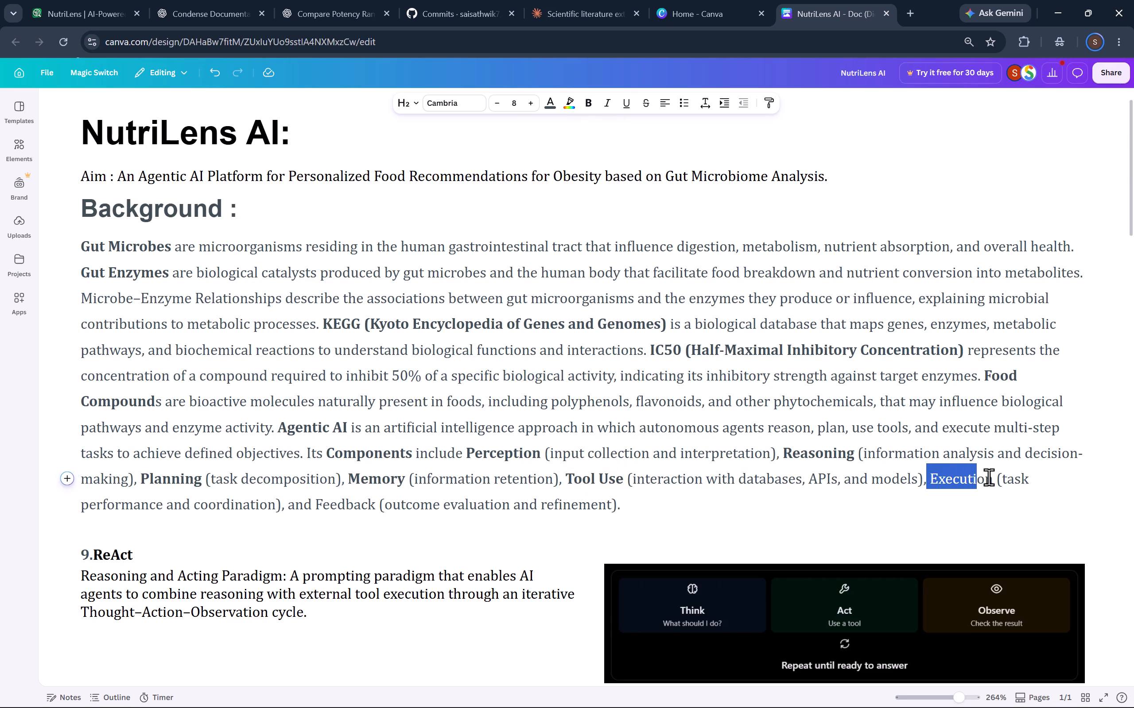
pyautogui.moveTo(989, 477); pyautogui.dragTo(987, 476)
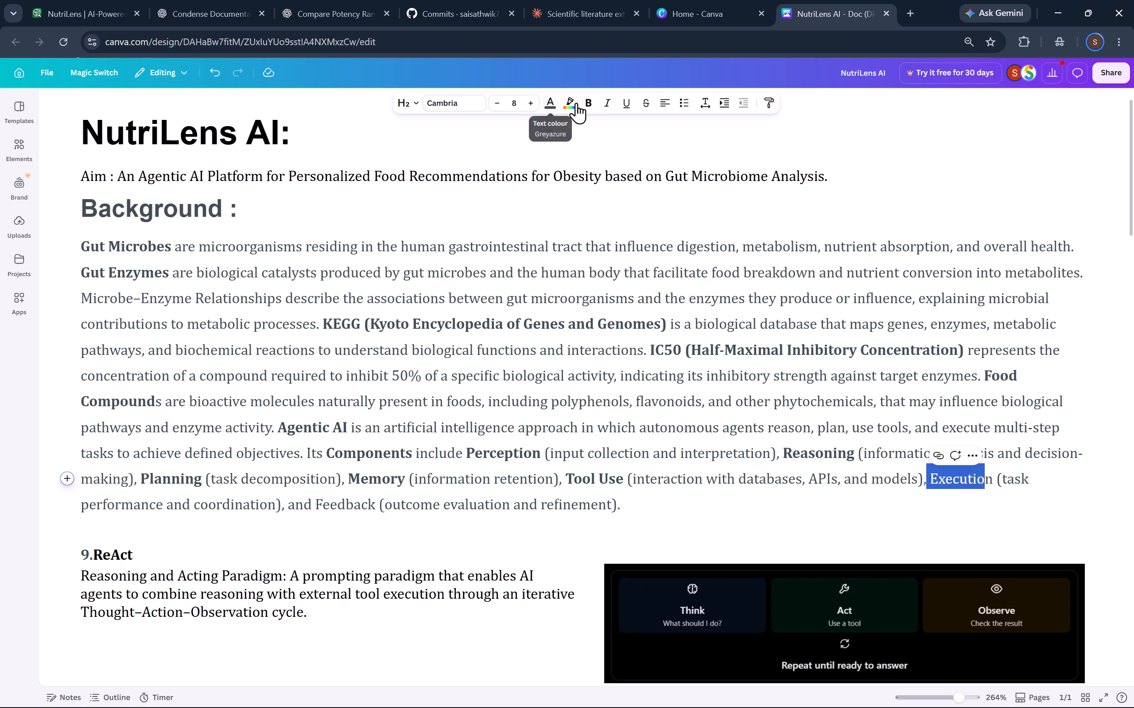
pyautogui.click(586, 103)
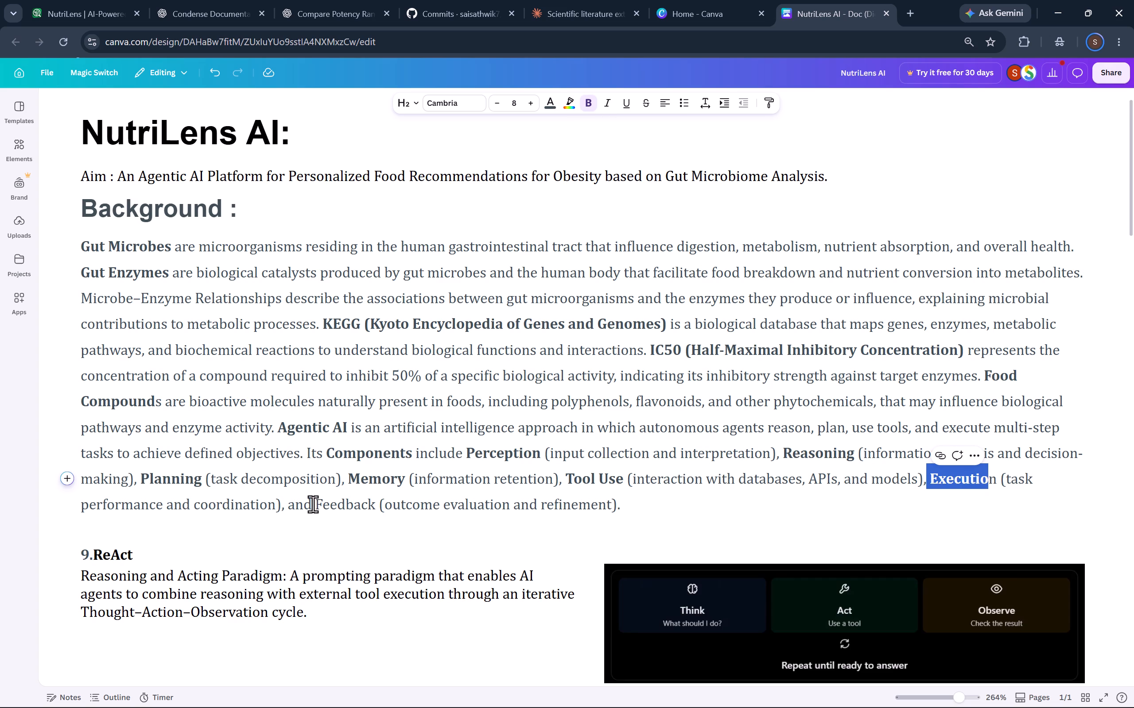
pyautogui.moveTo(315, 504); pyautogui.dragTo(378, 509)
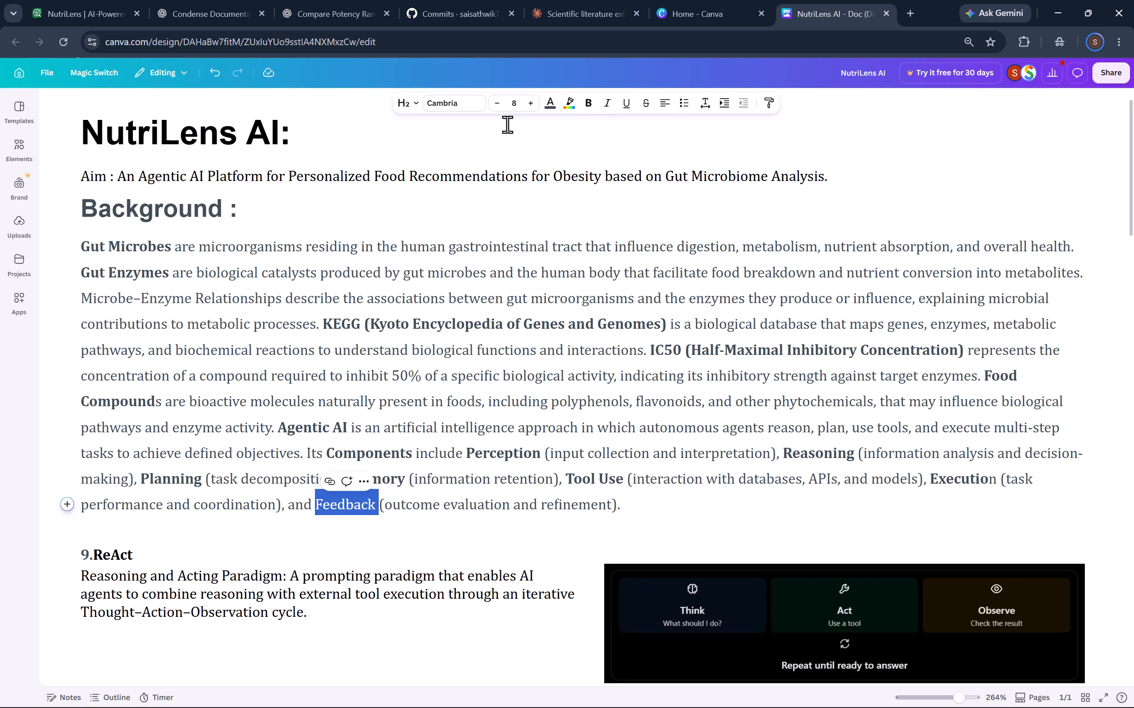
pyautogui.click(590, 97)
# Remove the "9." numbering from the ReAct heading and the empty line above it.
pyautogui.click(91, 555)
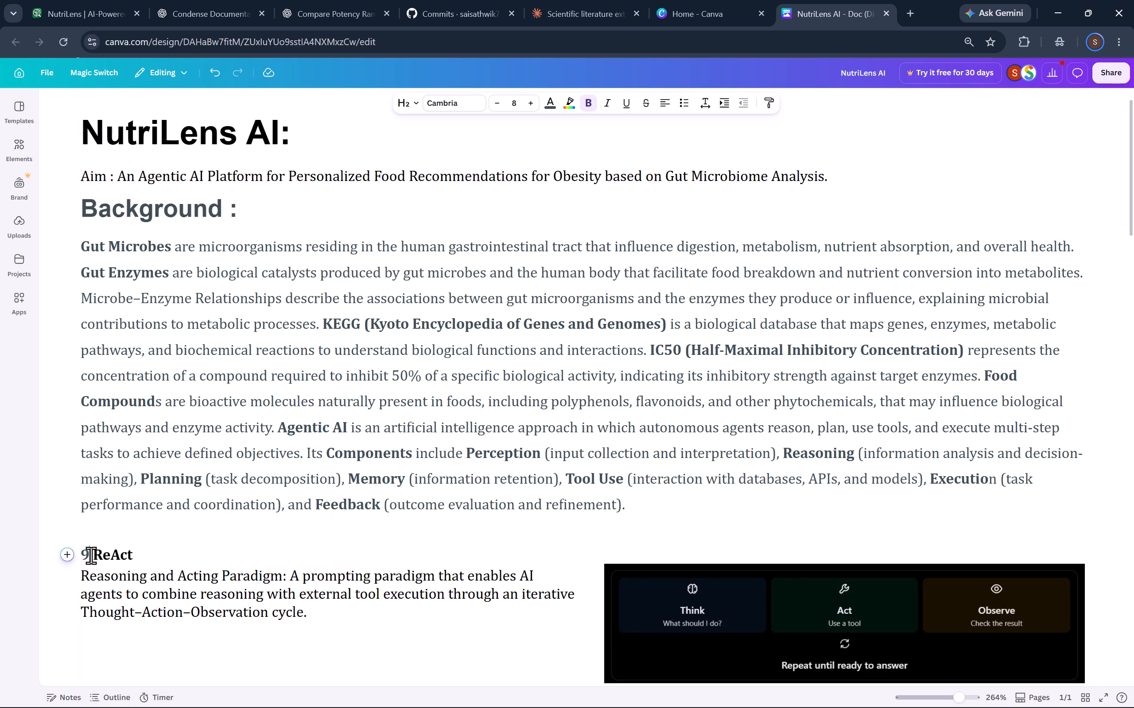
pyautogui.press('Right')
pyautogui.press('BackSpace')
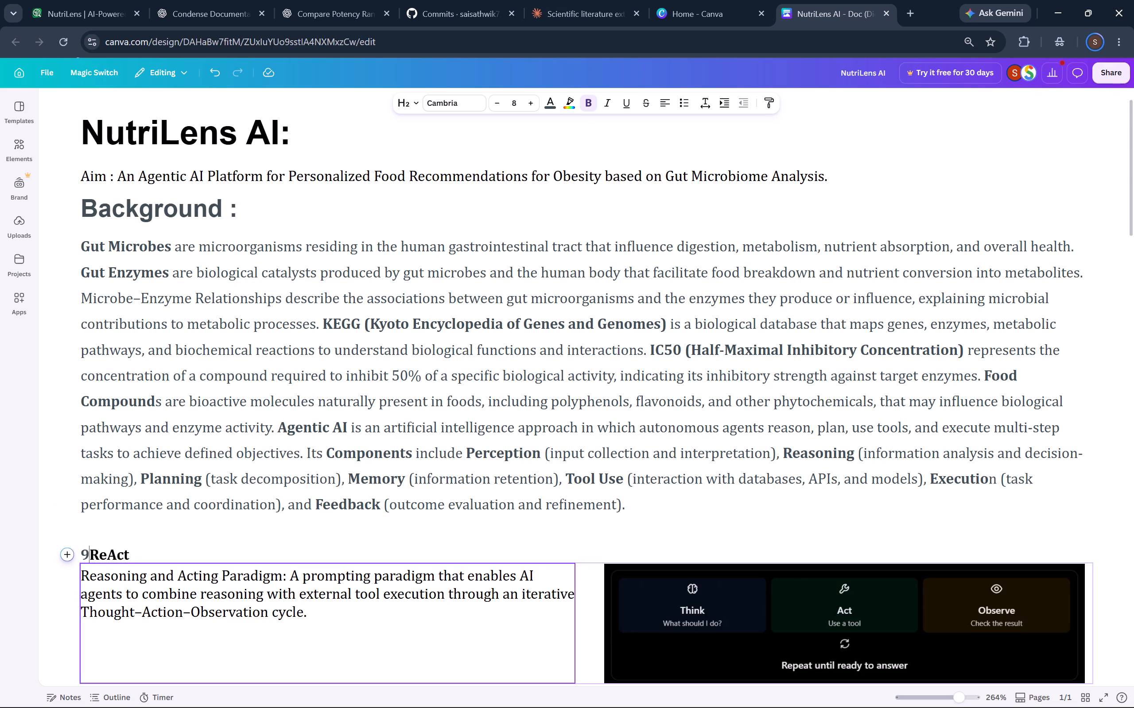
pyautogui.press('BackSpace')
pyautogui.press('BackSpace')
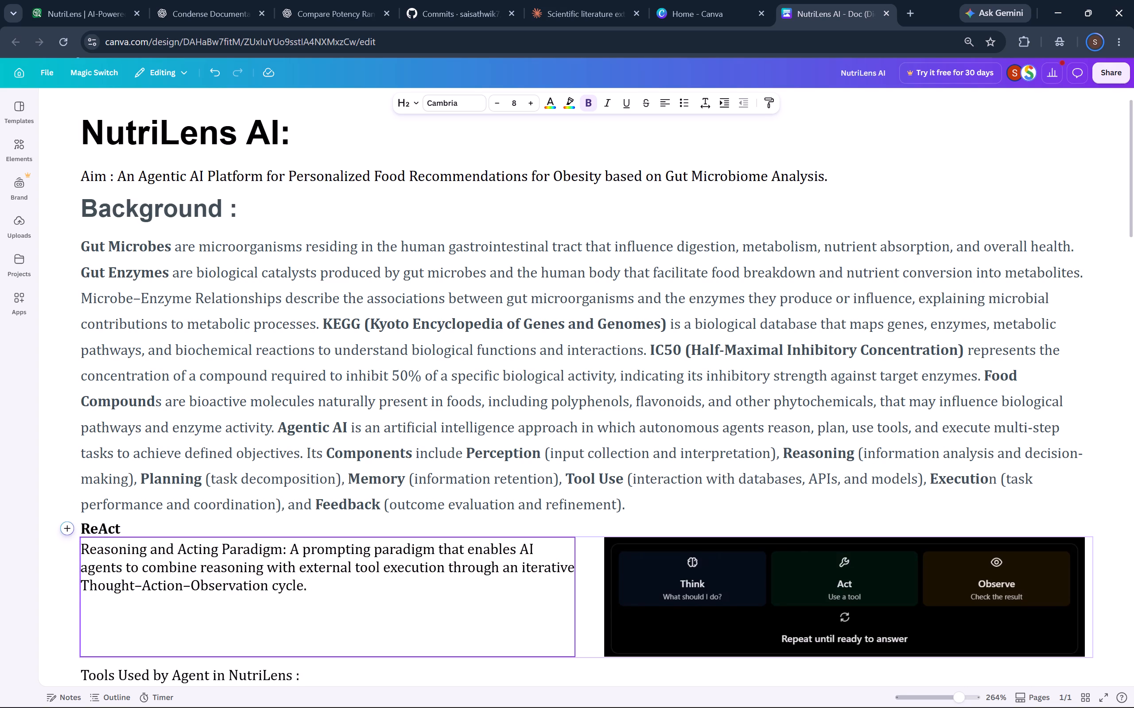
# Review the document's layout from the Background paragraph through the tool categories to the page with the app screenshots.
pyautogui.scroll(-3, 240, 620)
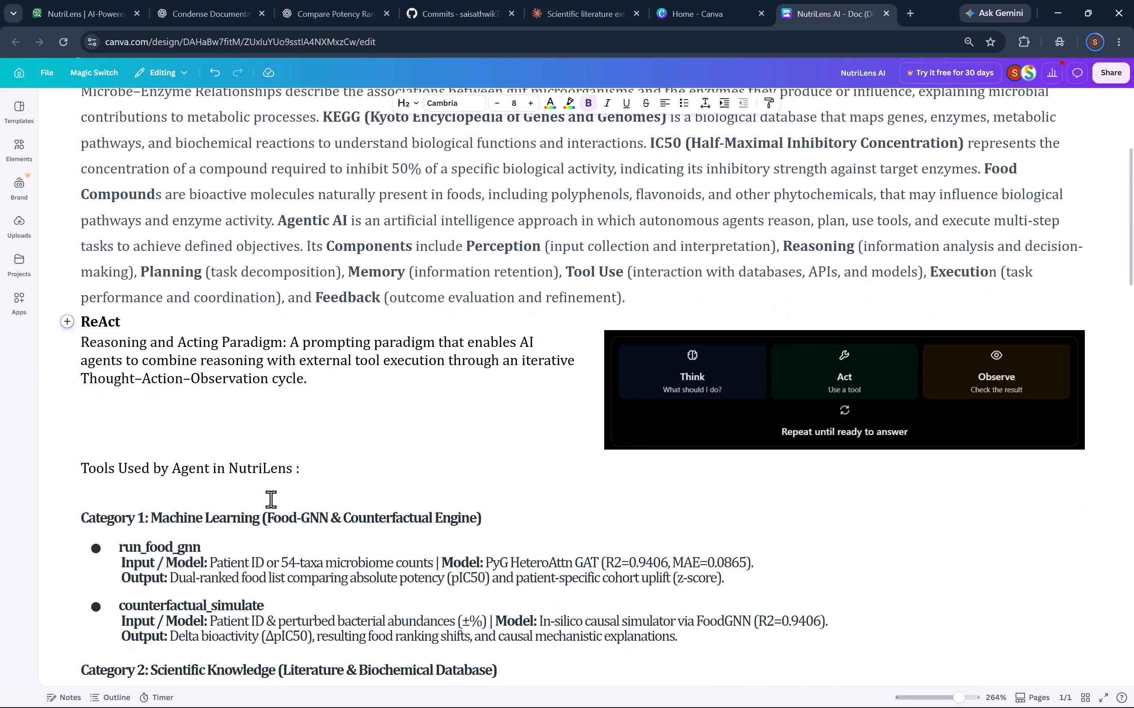
pyautogui.click(298, 394)
pyautogui.click(319, 488)
pyautogui.scroll(-3, 319, 488)
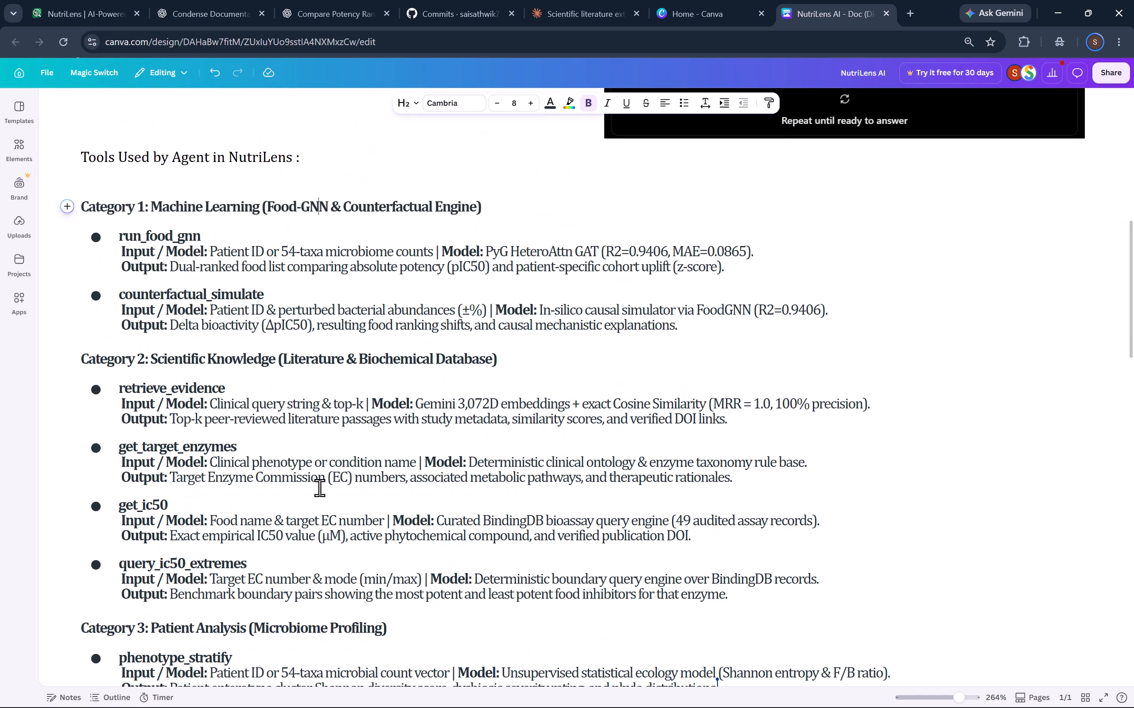
pyautogui.scroll(-1, 319, 488)
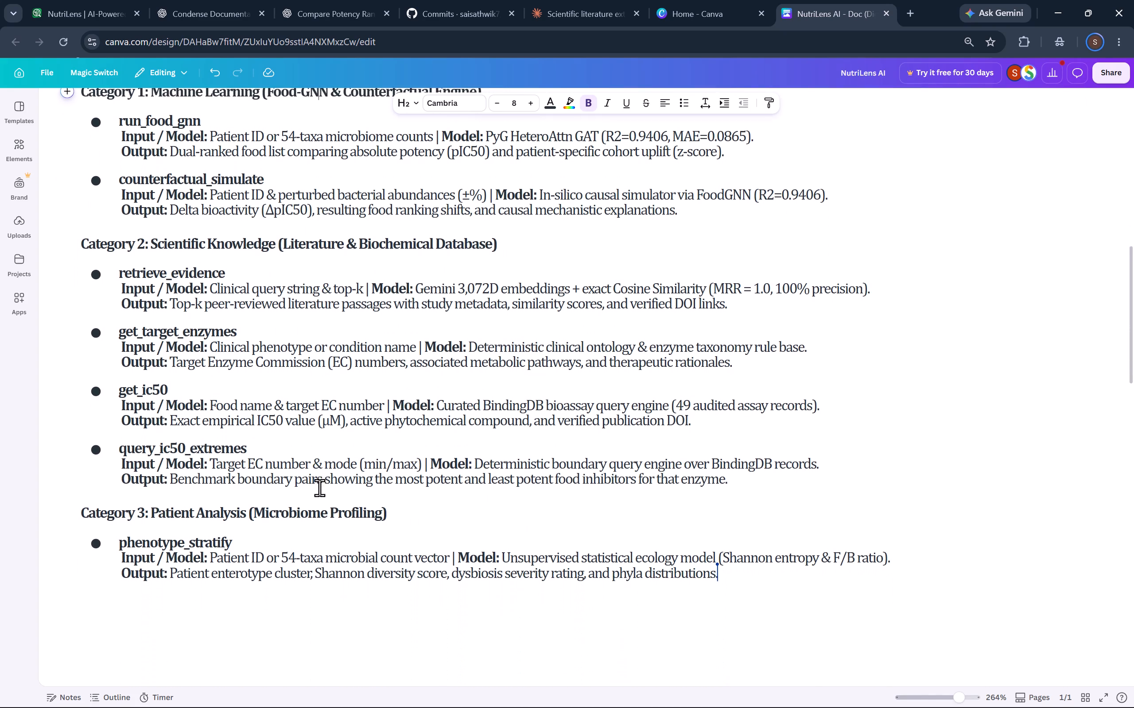
pyautogui.scroll(-4, 319, 488)
pyautogui.scroll(2, 319, 488)
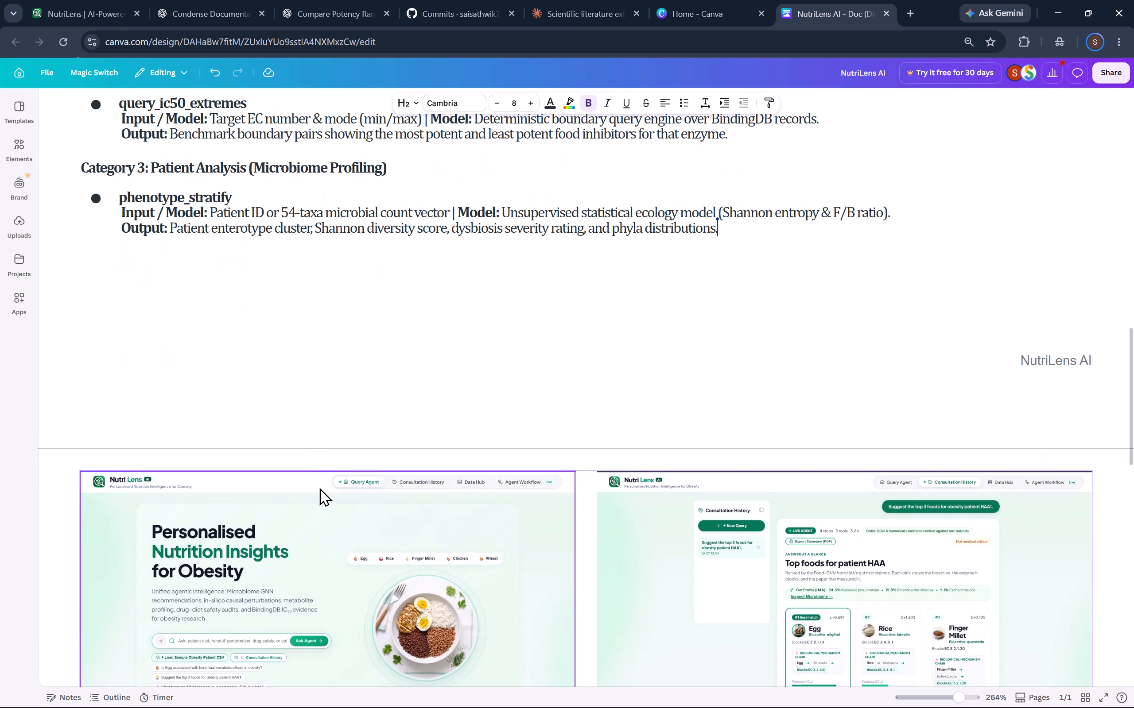
pyautogui.scroll(8, 319, 488)
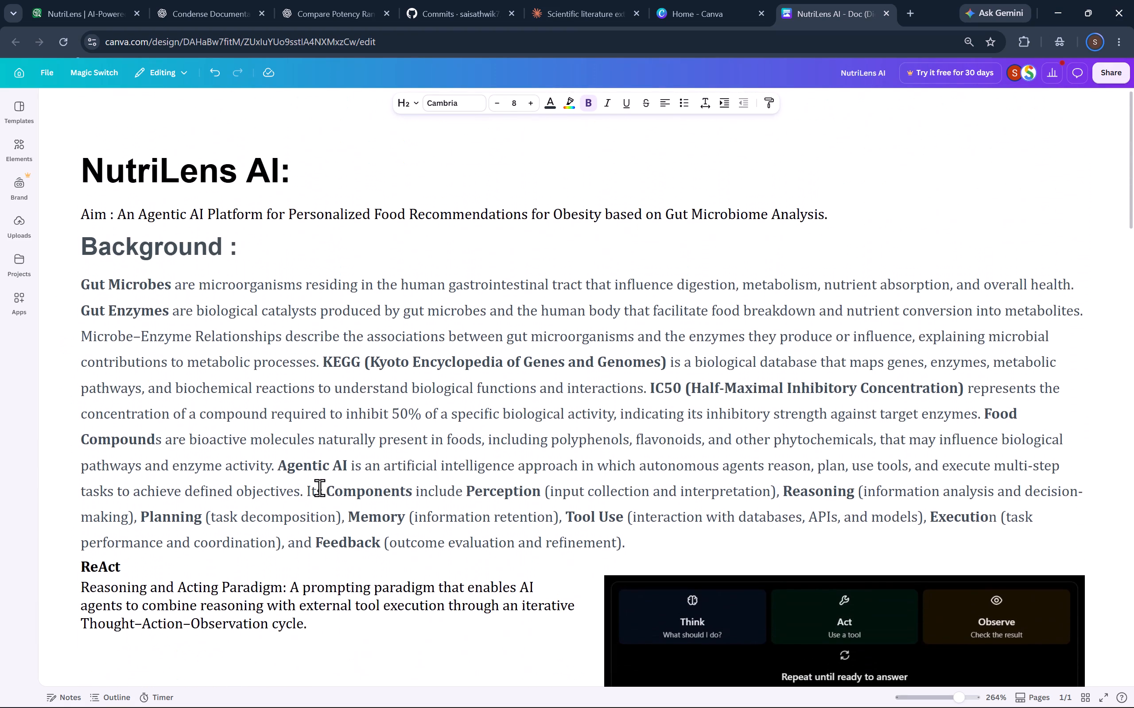
pyautogui.scroll(7, 319, 488)
pyautogui.scroll(-4, 319, 488)
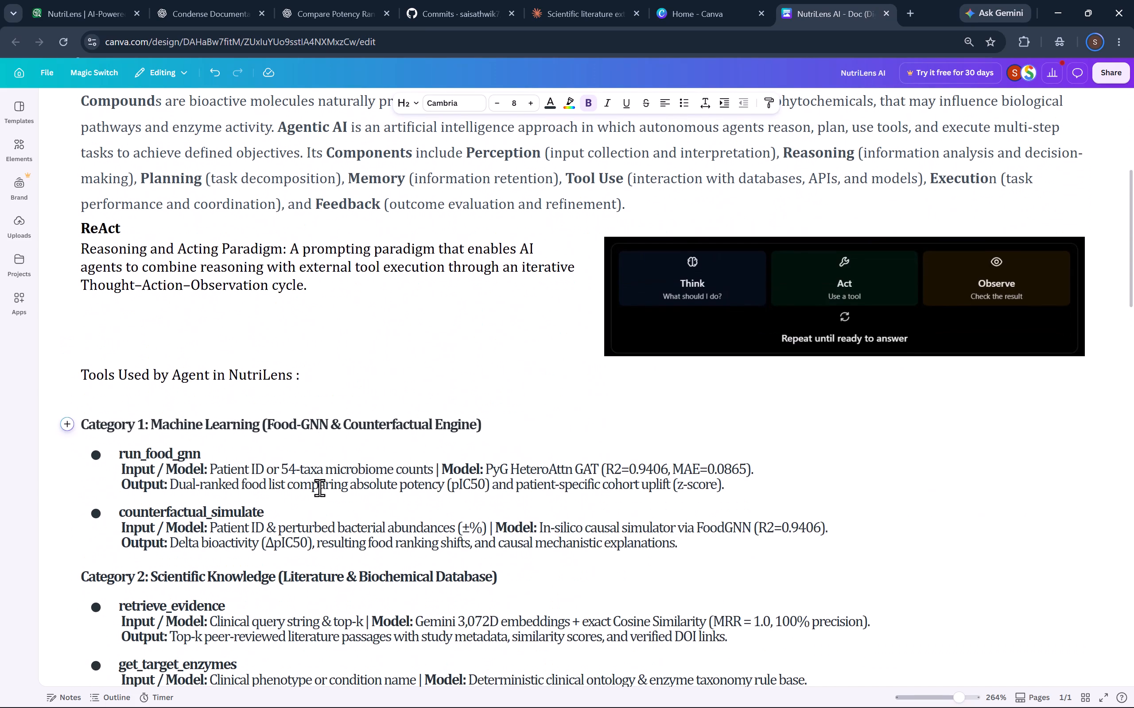
pyautogui.scroll(6, 319, 488)
pyautogui.scroll(-5, 319, 488)
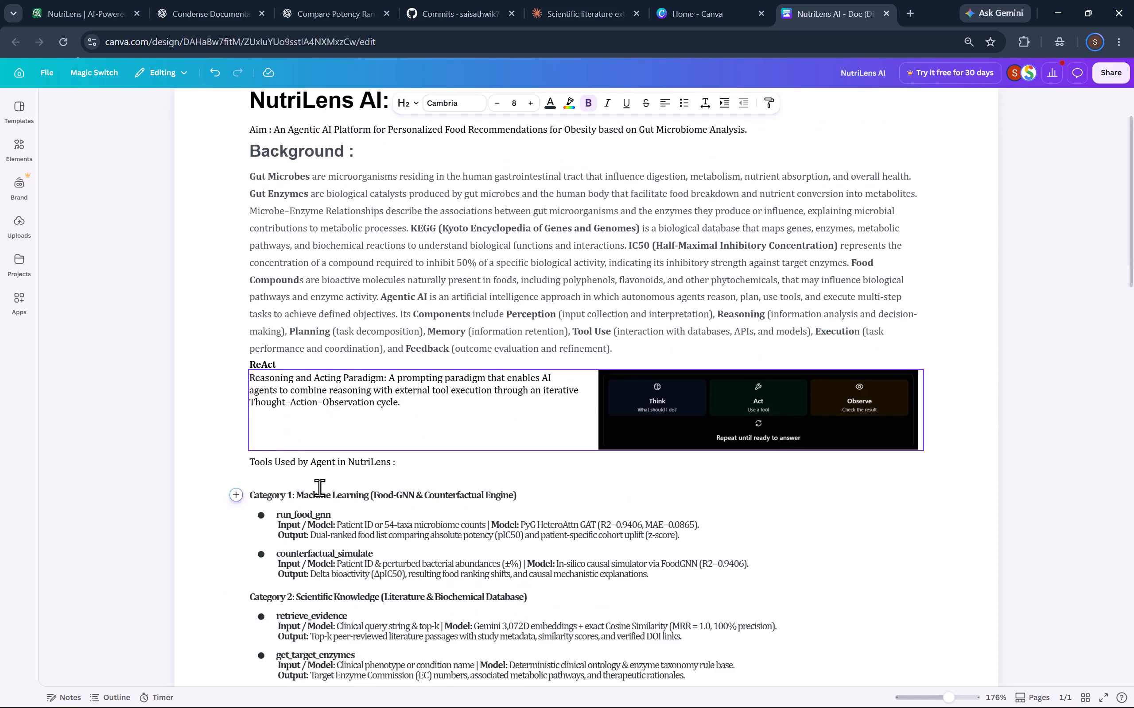
pyautogui.scroll(-1, 319, 488)
pyautogui.scroll(2, 319, 488)
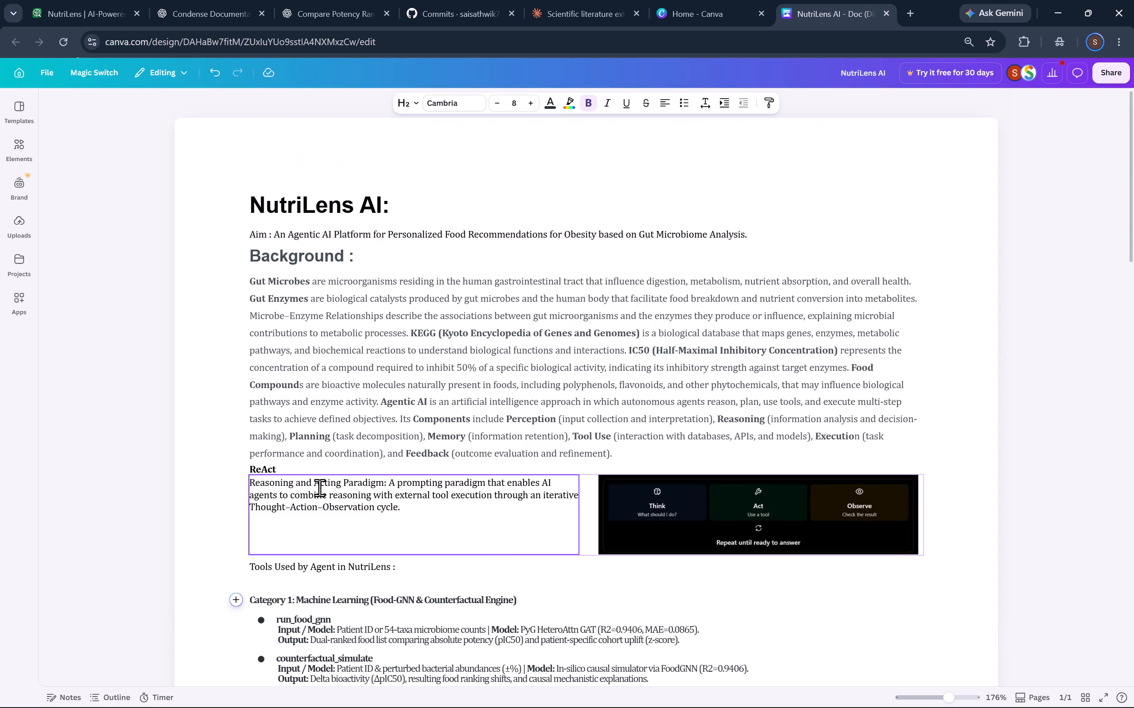
pyautogui.scroll(-8, 320, 483)
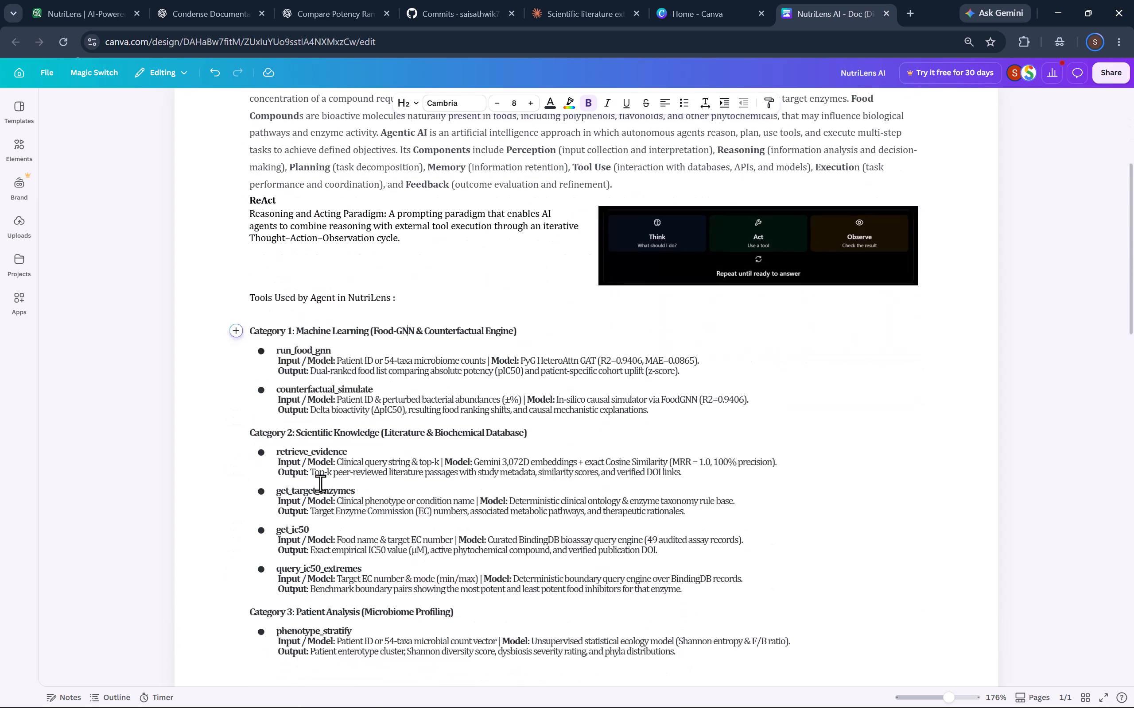
pyautogui.scroll(-2, 781, 473)
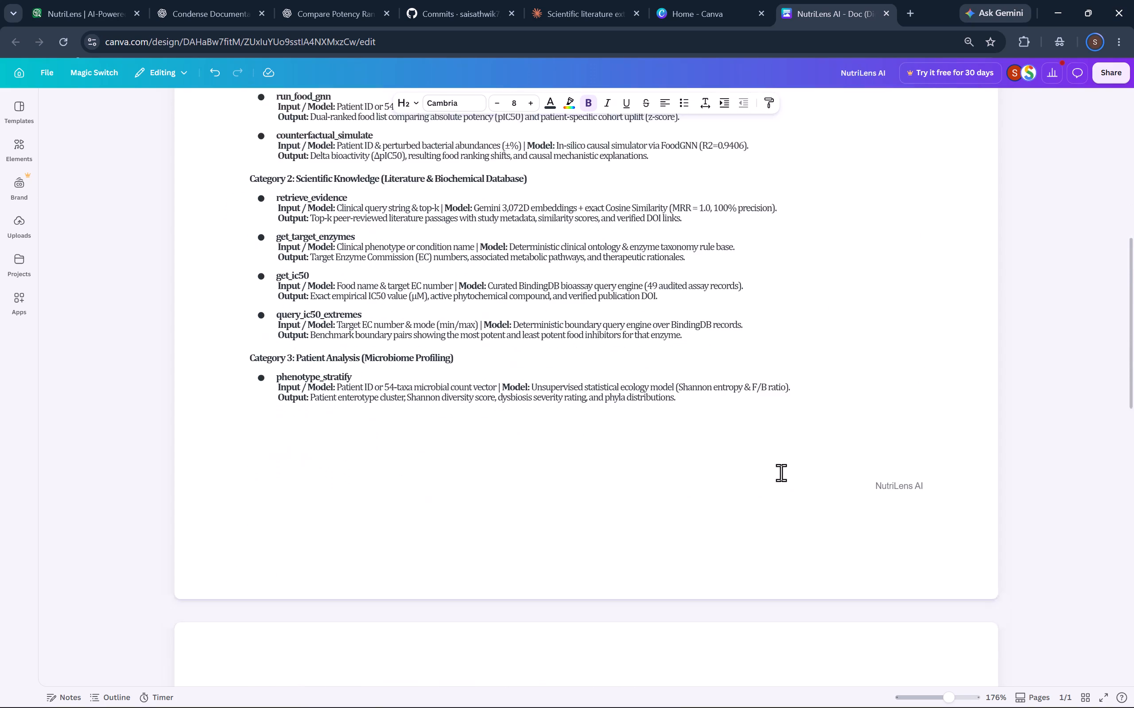
pyautogui.scroll(-2, 781, 473)
# Add an empty line at the transition between the tools page and the app screenshots page.
pyautogui.click(750, 429)
pyautogui.press('Return')
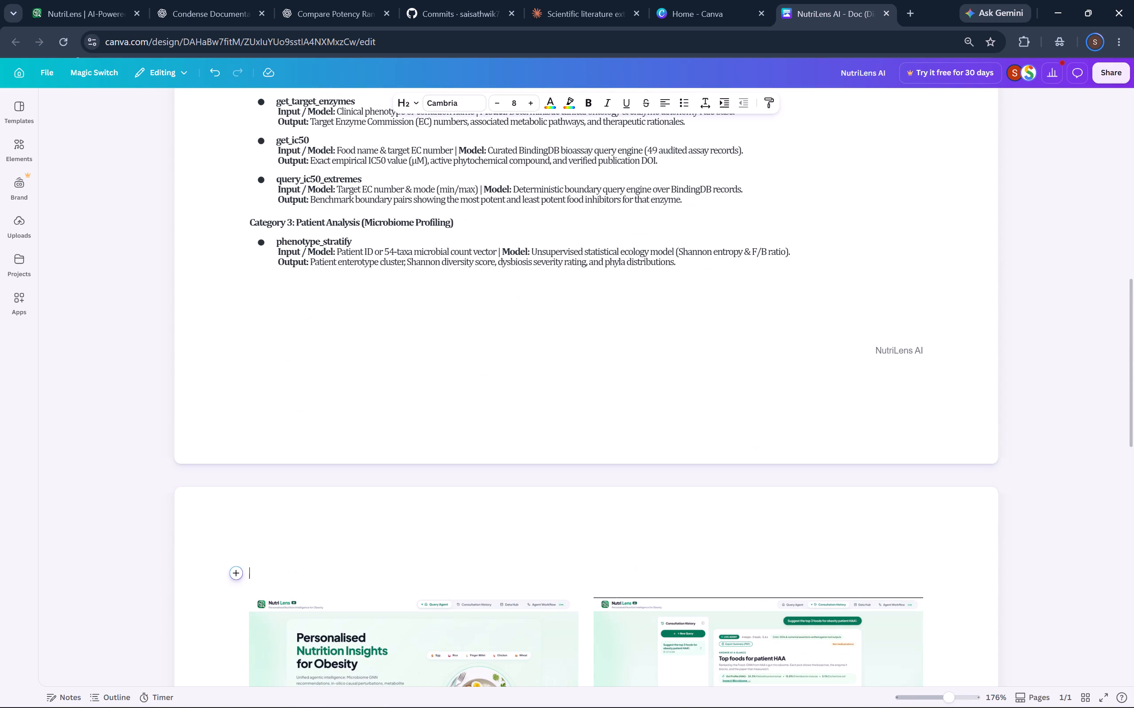
pyautogui.click(241, 572)
pyautogui.click(593, 497)
pyautogui.click(501, 386)
pyautogui.rightClick(501, 386)
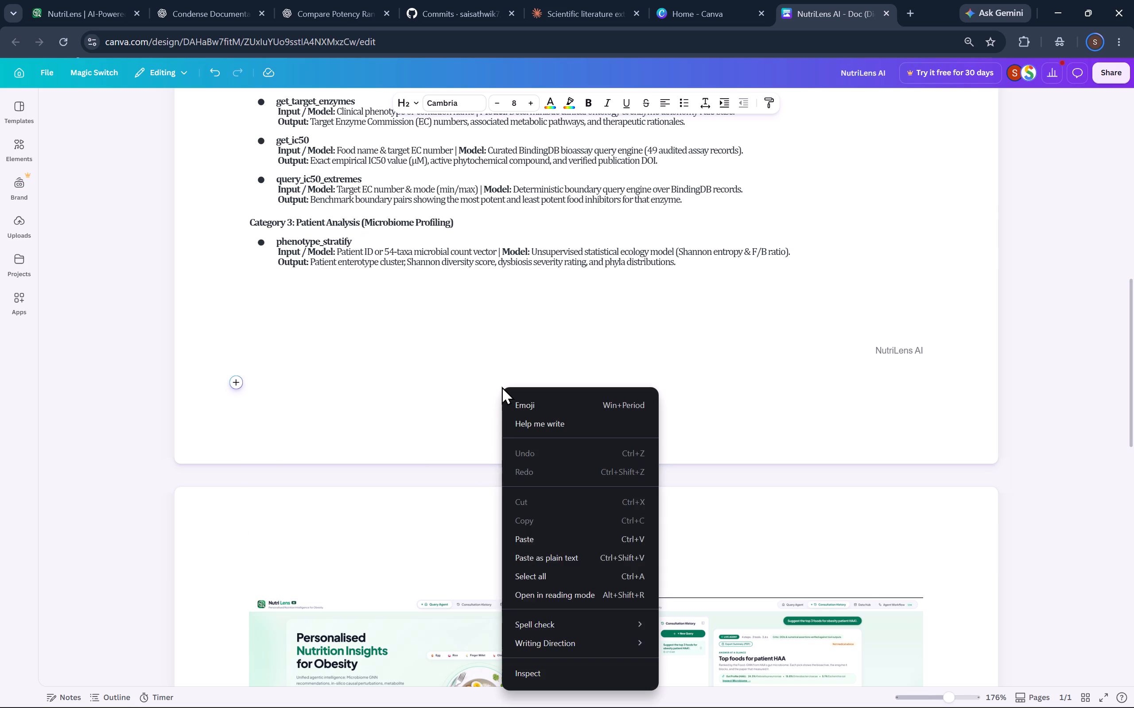
# Duplicate the page break between the tools page and the app screenshots page.
pyautogui.click(431, 419)
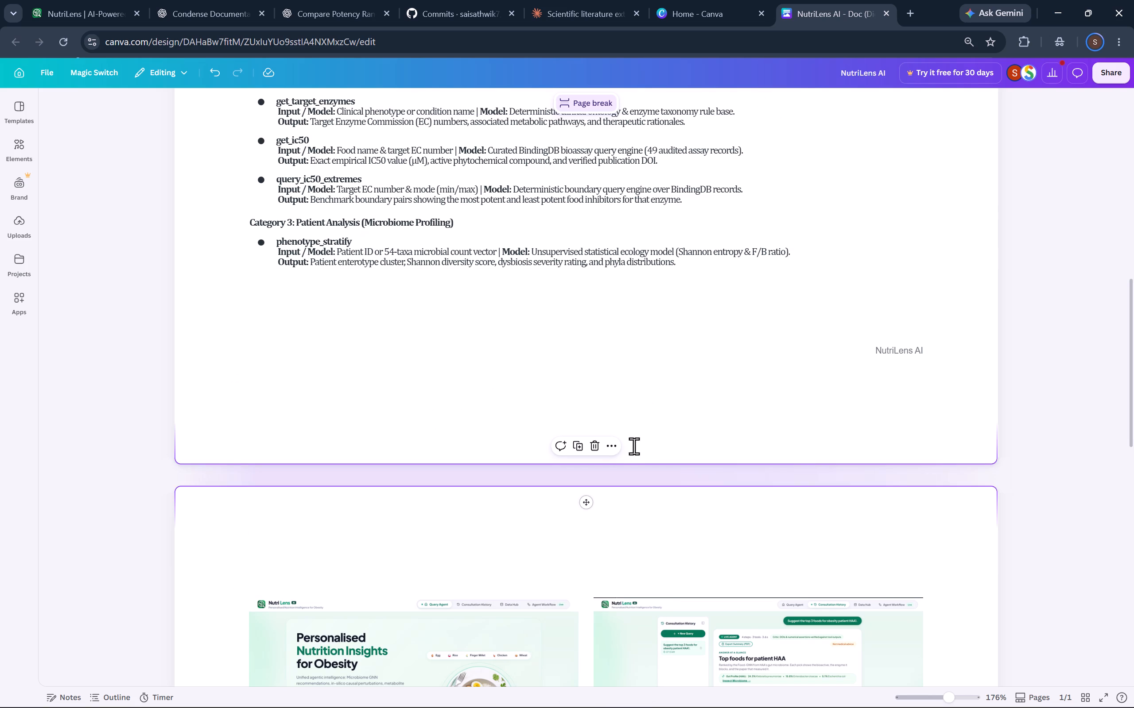
pyautogui.click(617, 443)
pyautogui.click(640, 506)
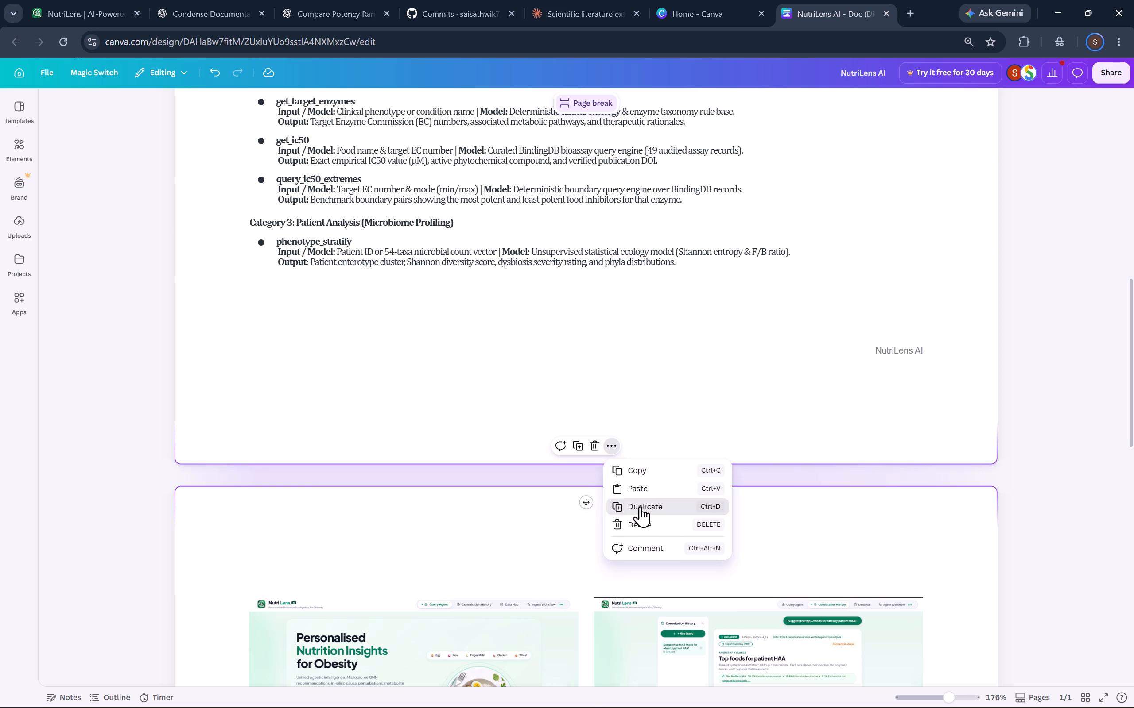
pyautogui.click(424, 346)
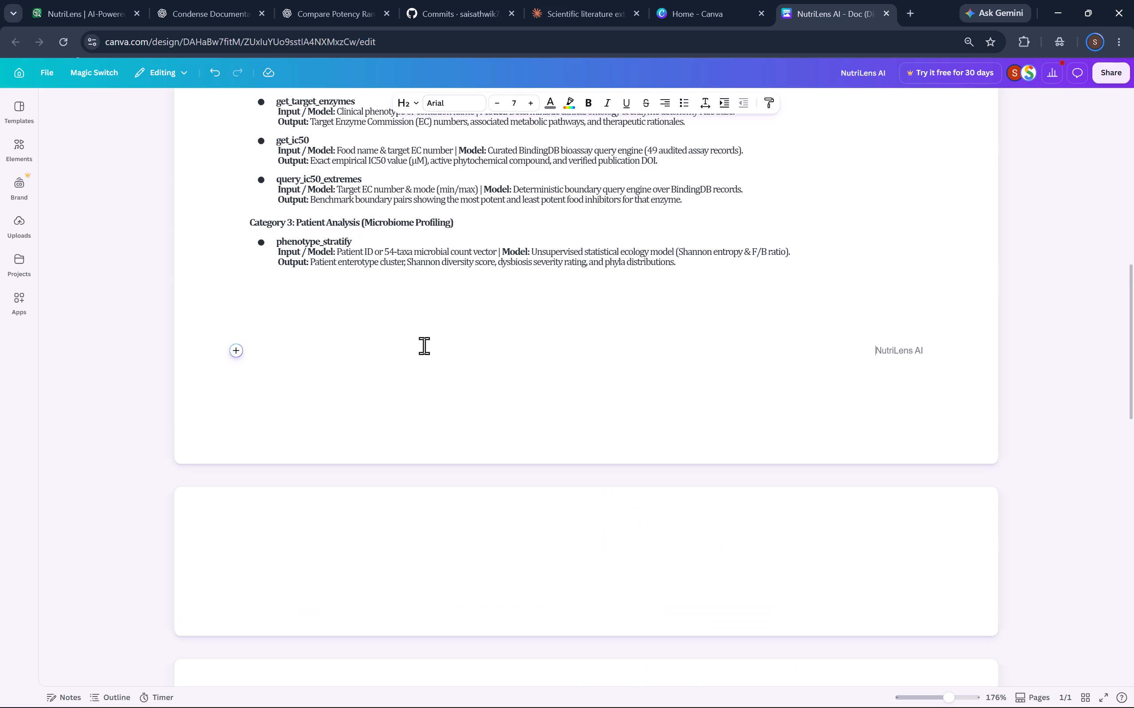
pyautogui.scroll(4, 424, 346)
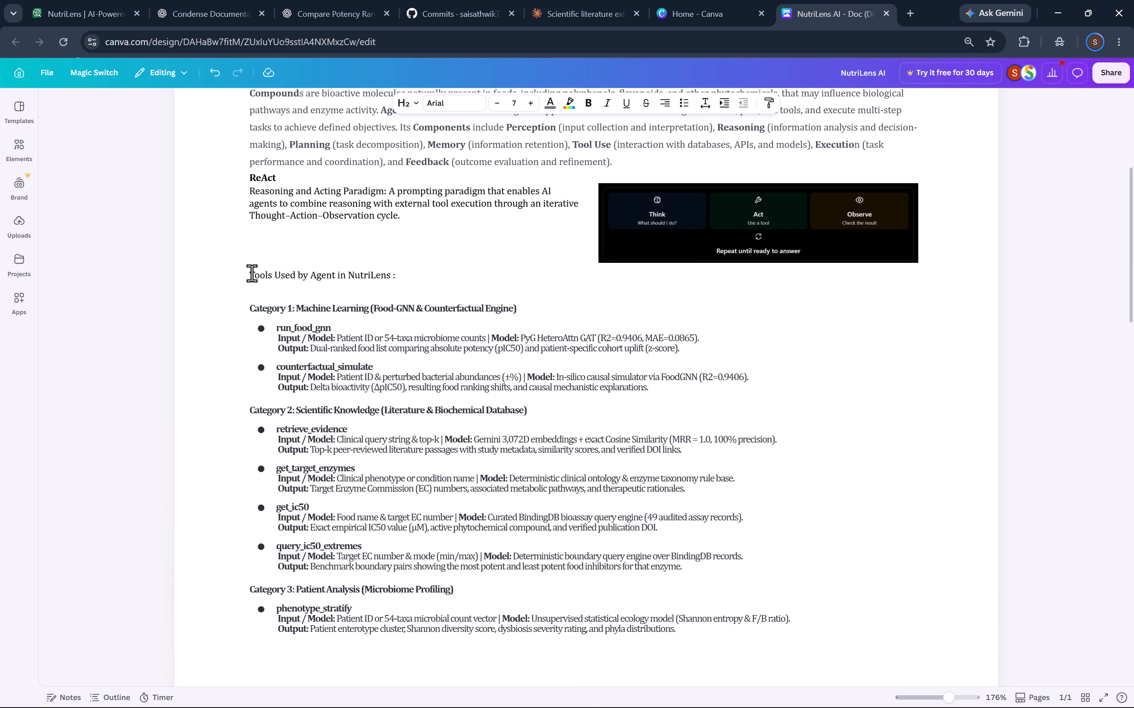
pyautogui.moveTo(250, 273); pyautogui.dragTo(629, 630)
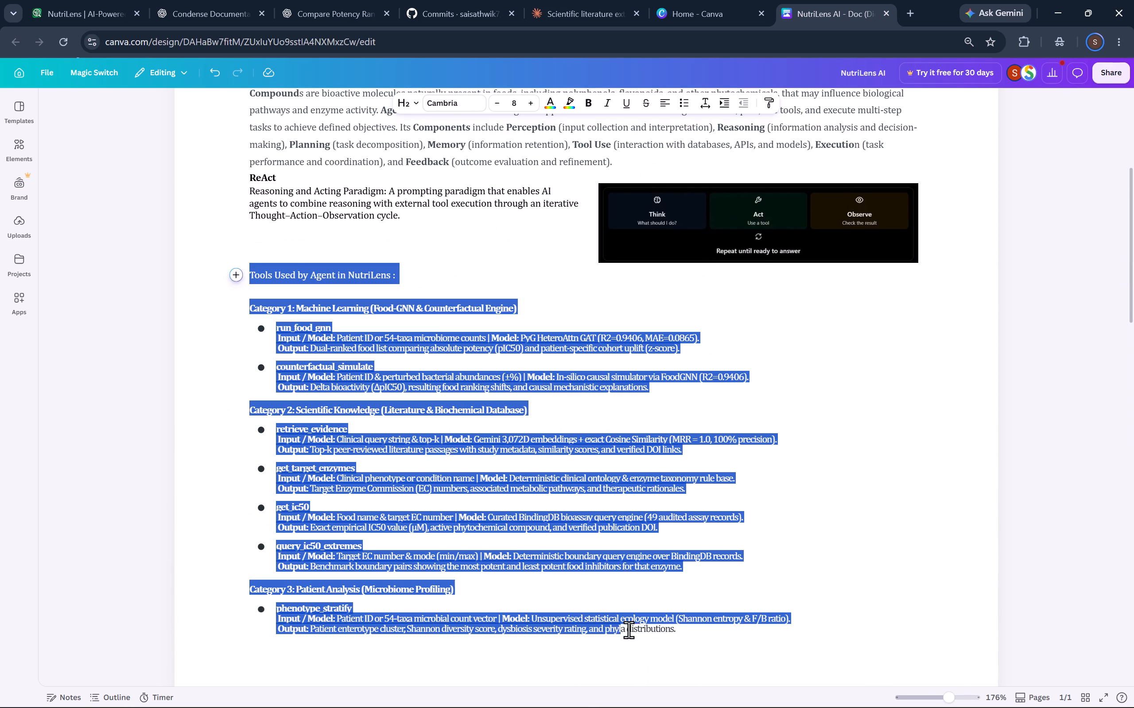
pyautogui.moveTo(629, 630); pyautogui.dragTo(684, 635)
pyautogui.hotkey('ctrl', 'c')
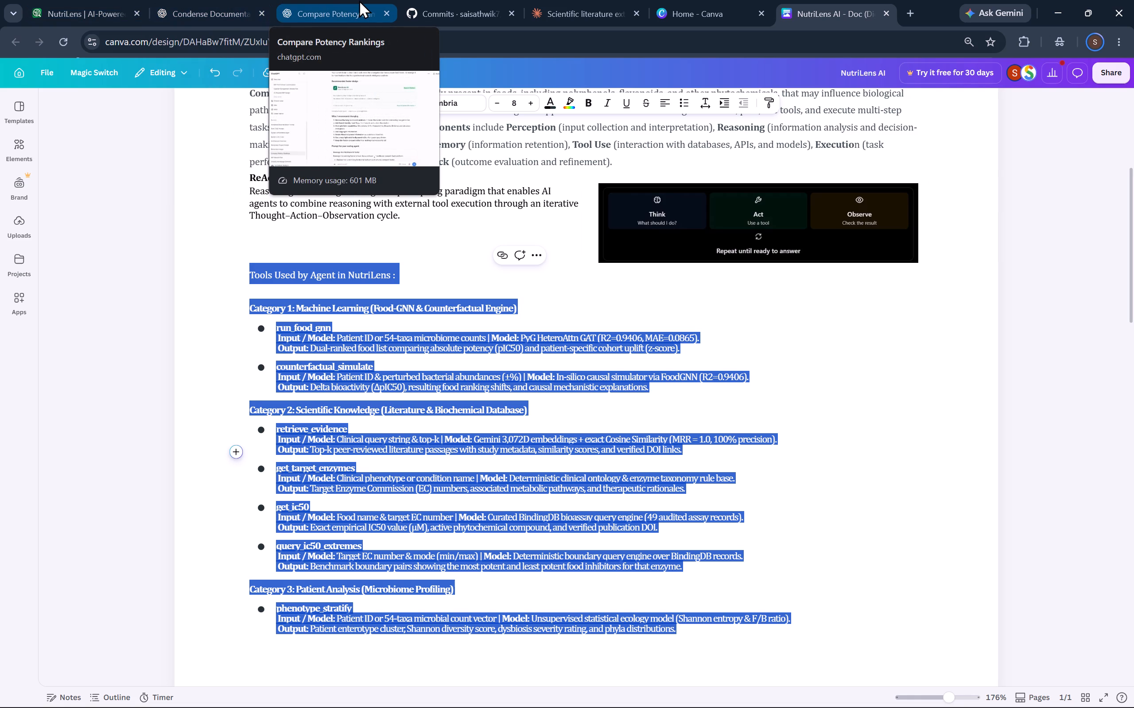
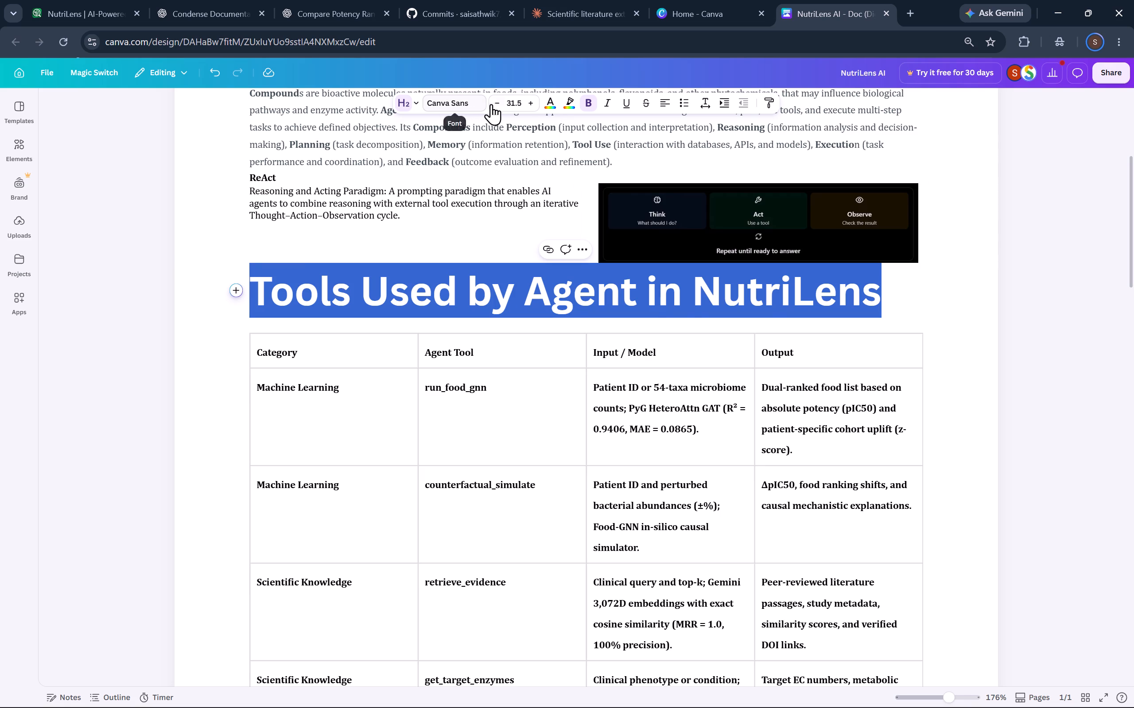
pyautogui.tripleClick(494, 104)
pyautogui.tripleClick(494, 104)
pyautogui.tripleClick(494, 104)
pyautogui.tripleClick(494, 104)
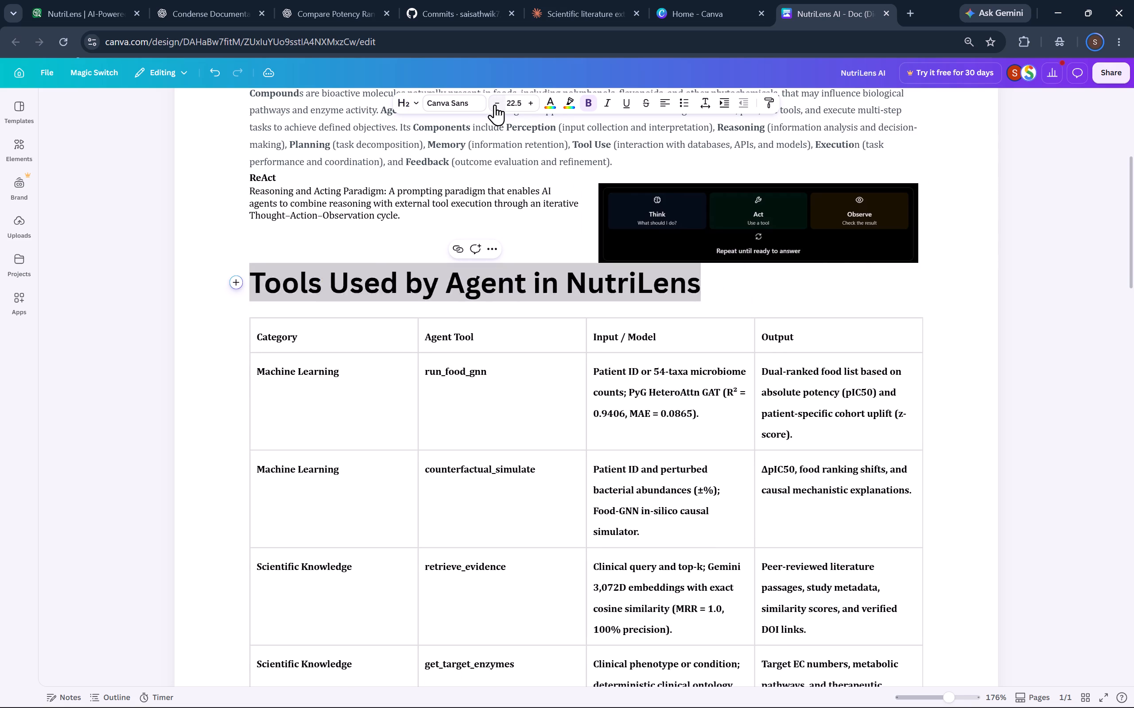
pyautogui.tripleClick(494, 104)
pyautogui.tripleClick(494, 104)
pyautogui.doubleClick(494, 104)
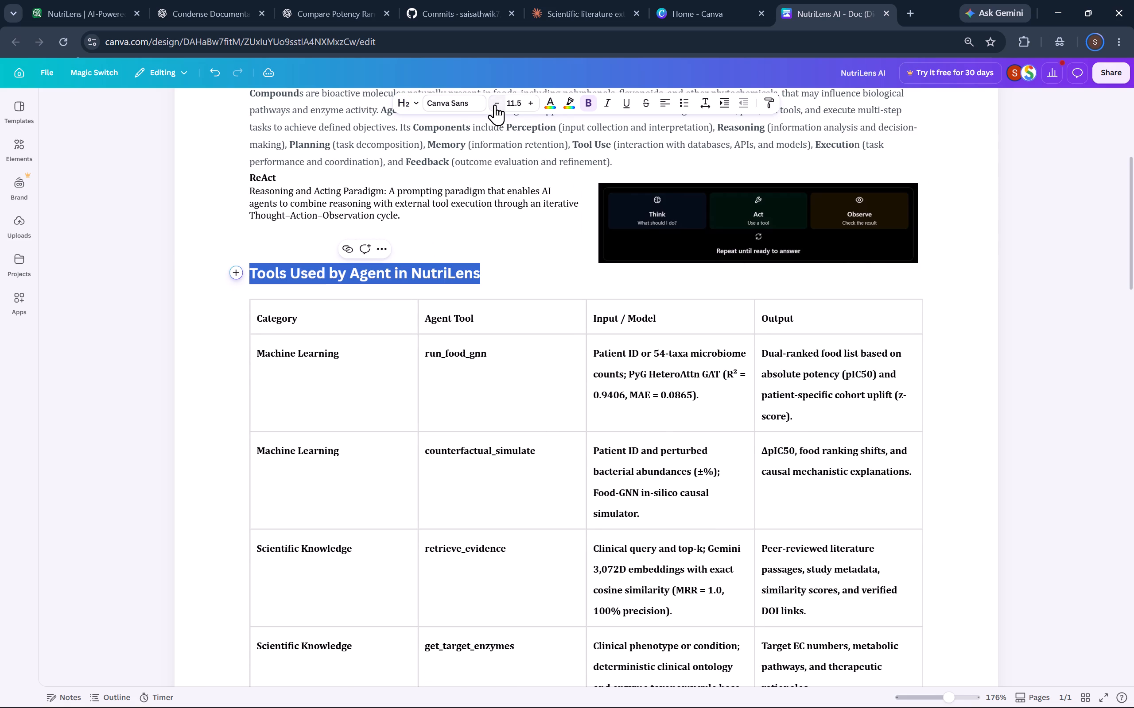
pyautogui.click(494, 104)
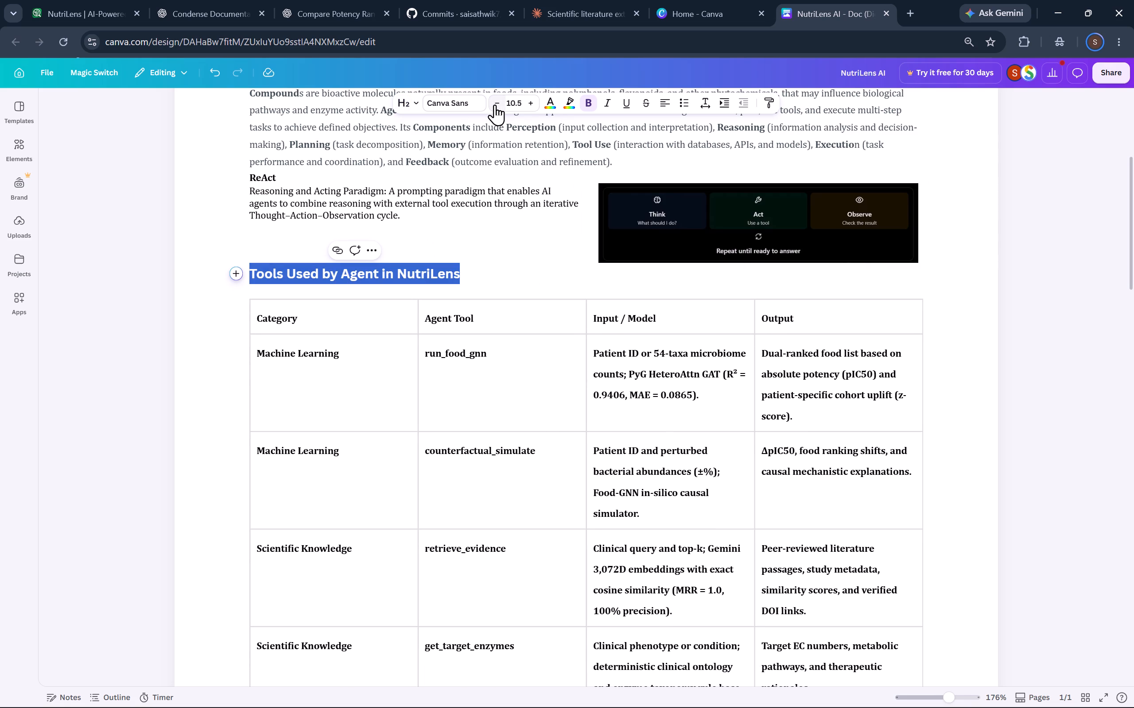
pyautogui.click(494, 104)
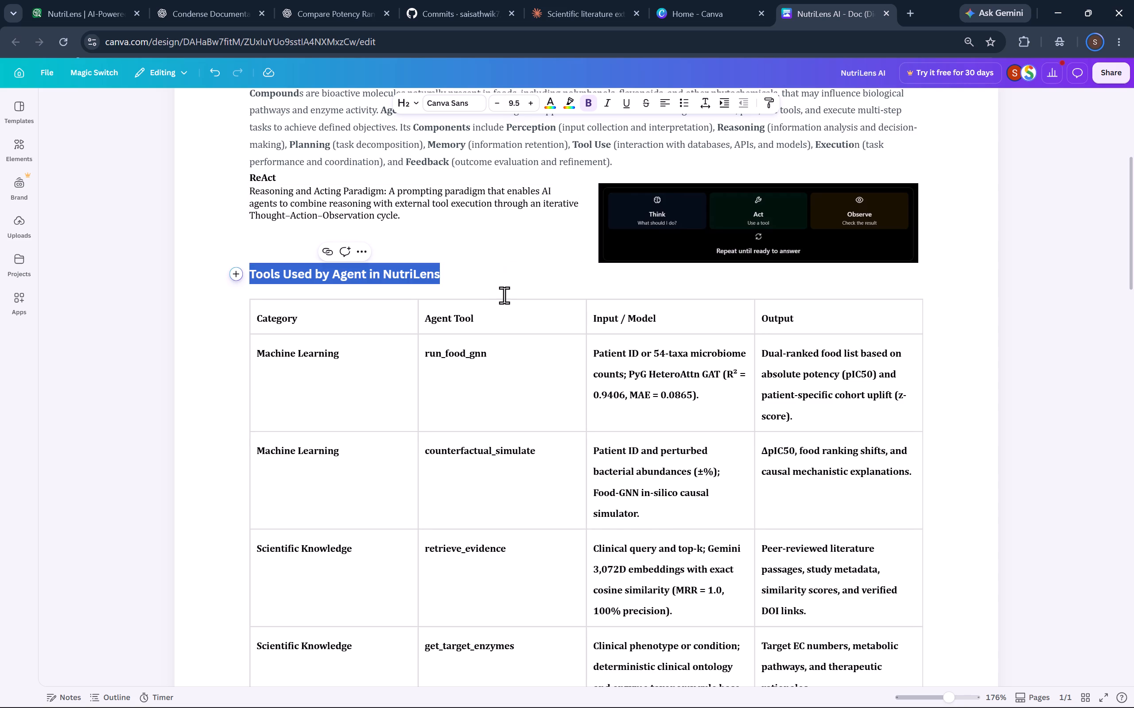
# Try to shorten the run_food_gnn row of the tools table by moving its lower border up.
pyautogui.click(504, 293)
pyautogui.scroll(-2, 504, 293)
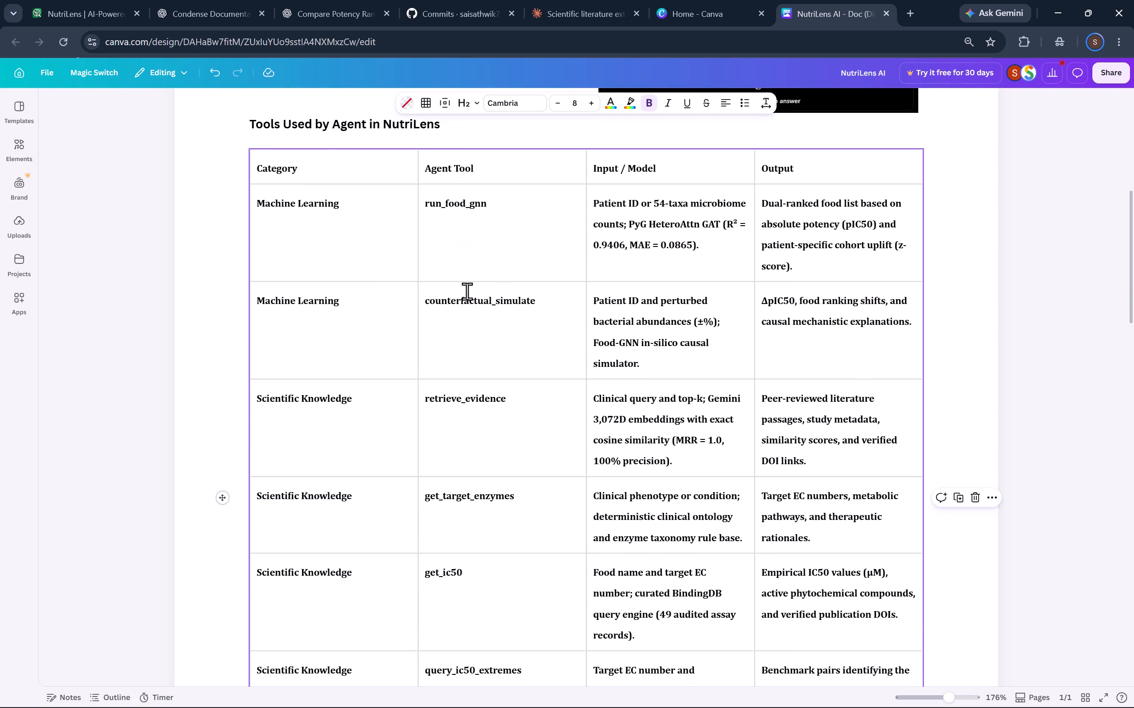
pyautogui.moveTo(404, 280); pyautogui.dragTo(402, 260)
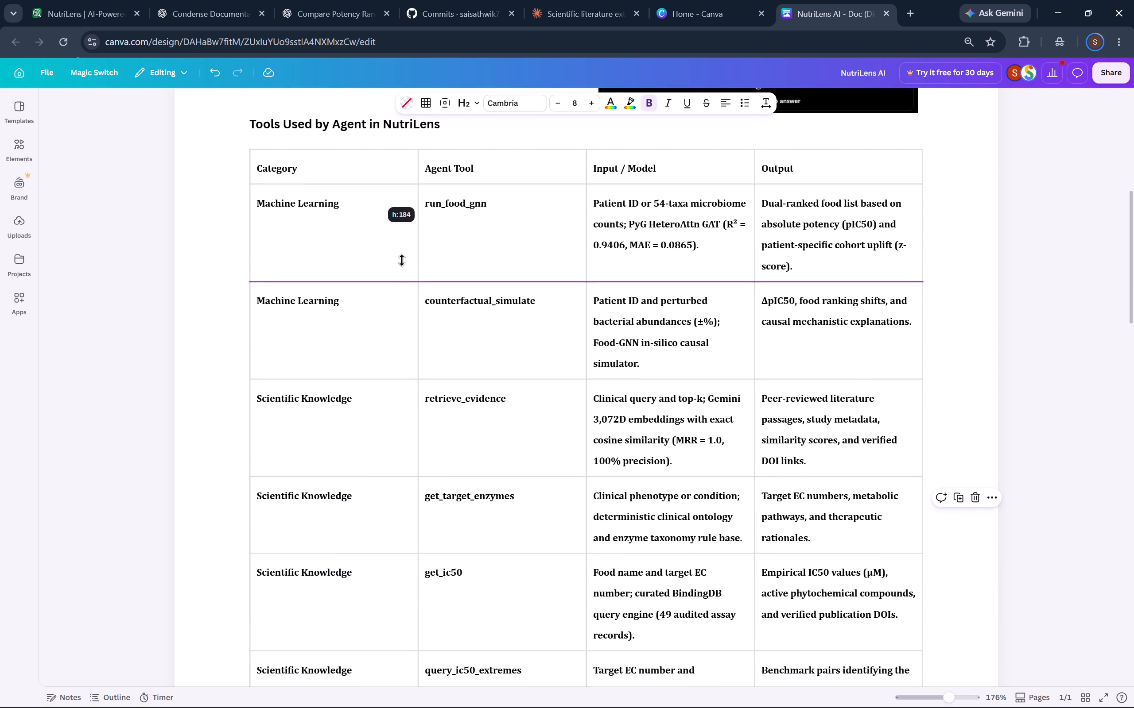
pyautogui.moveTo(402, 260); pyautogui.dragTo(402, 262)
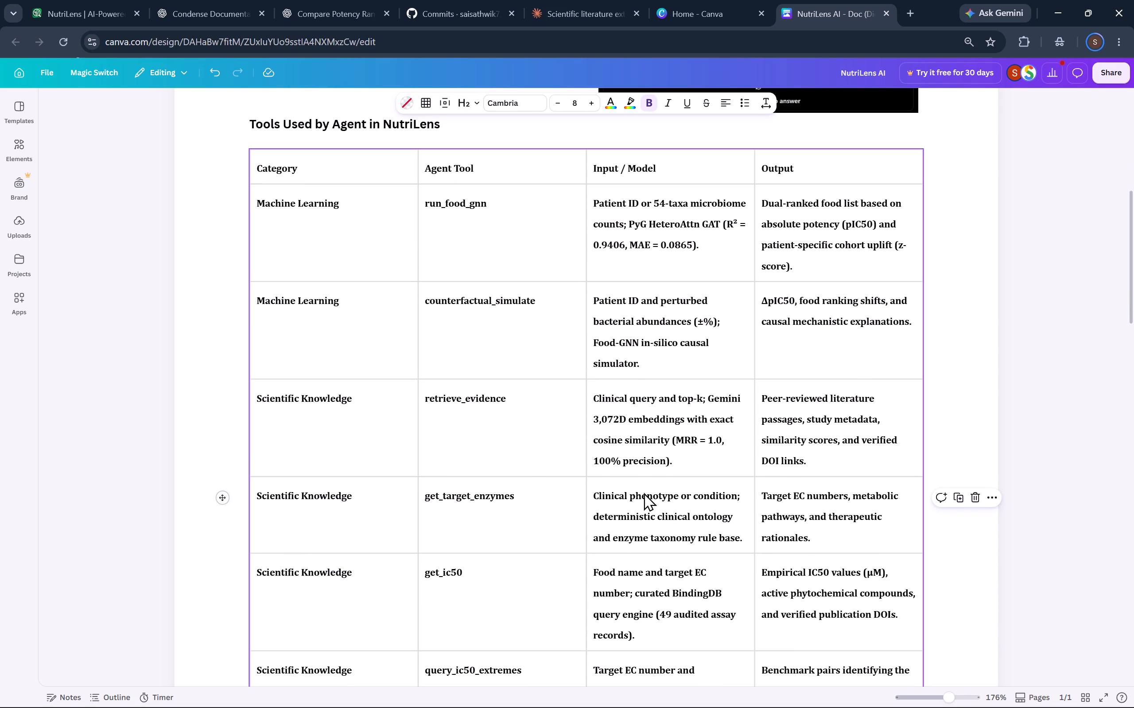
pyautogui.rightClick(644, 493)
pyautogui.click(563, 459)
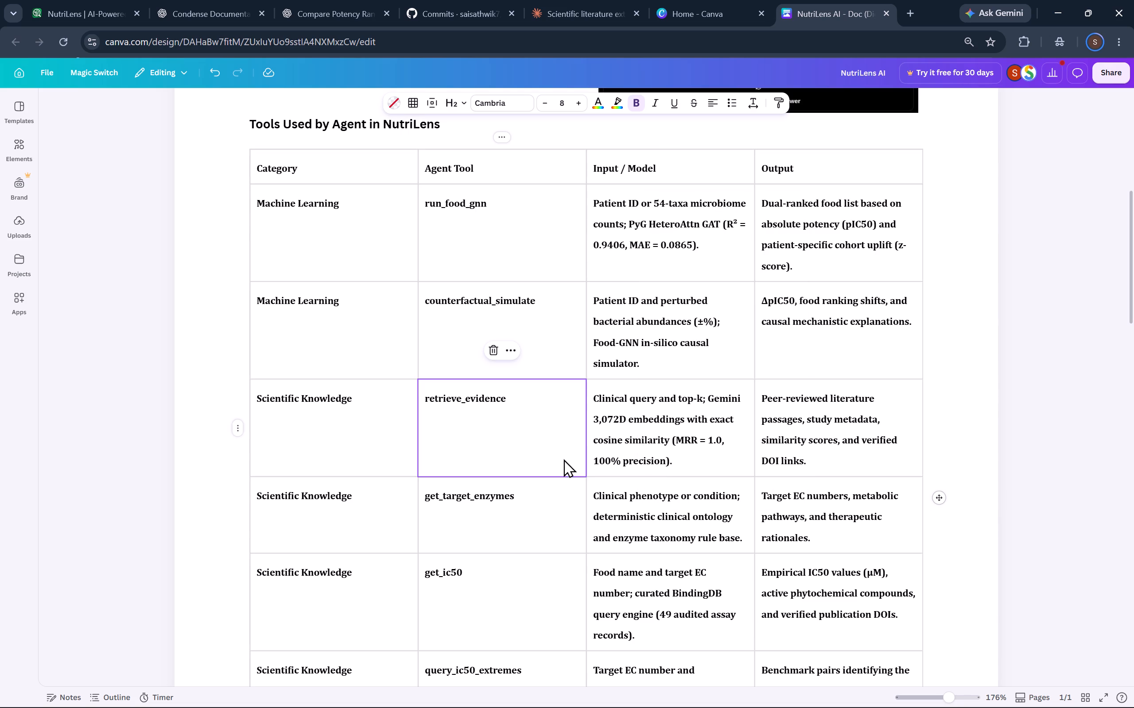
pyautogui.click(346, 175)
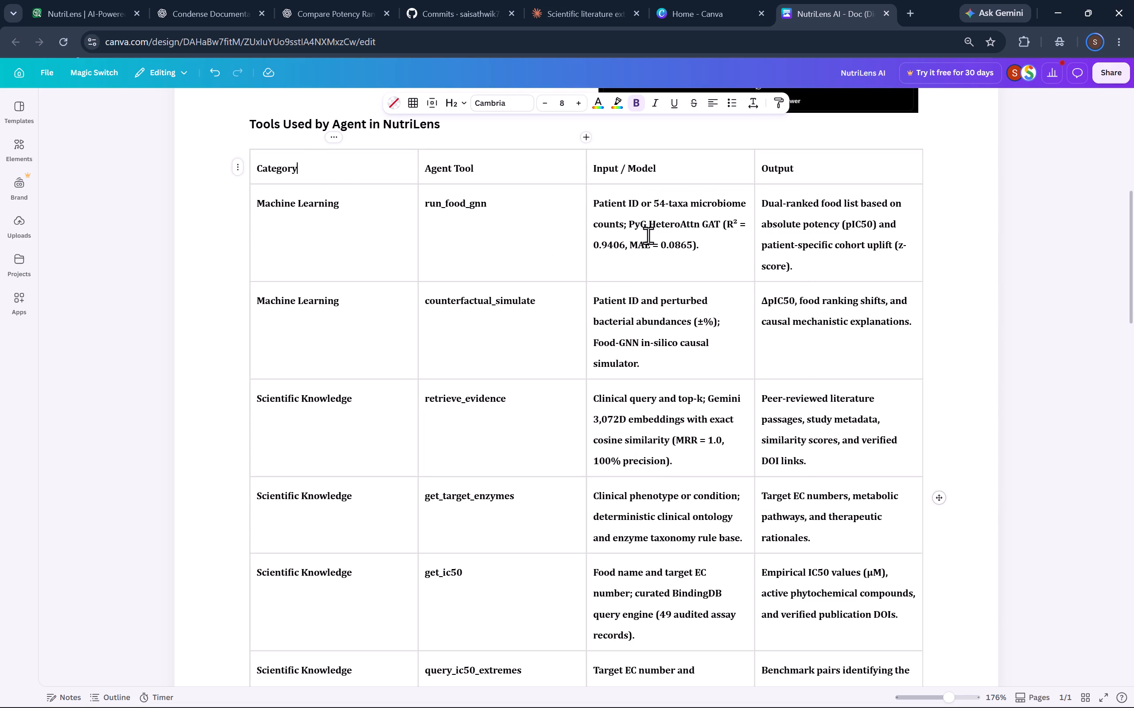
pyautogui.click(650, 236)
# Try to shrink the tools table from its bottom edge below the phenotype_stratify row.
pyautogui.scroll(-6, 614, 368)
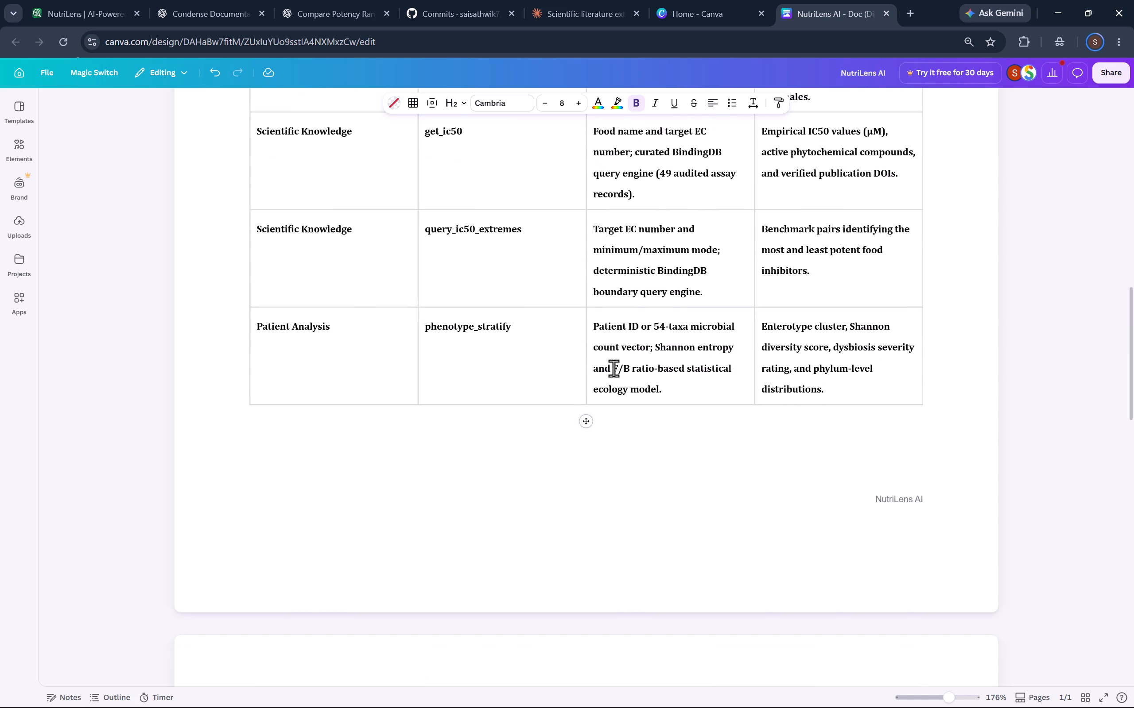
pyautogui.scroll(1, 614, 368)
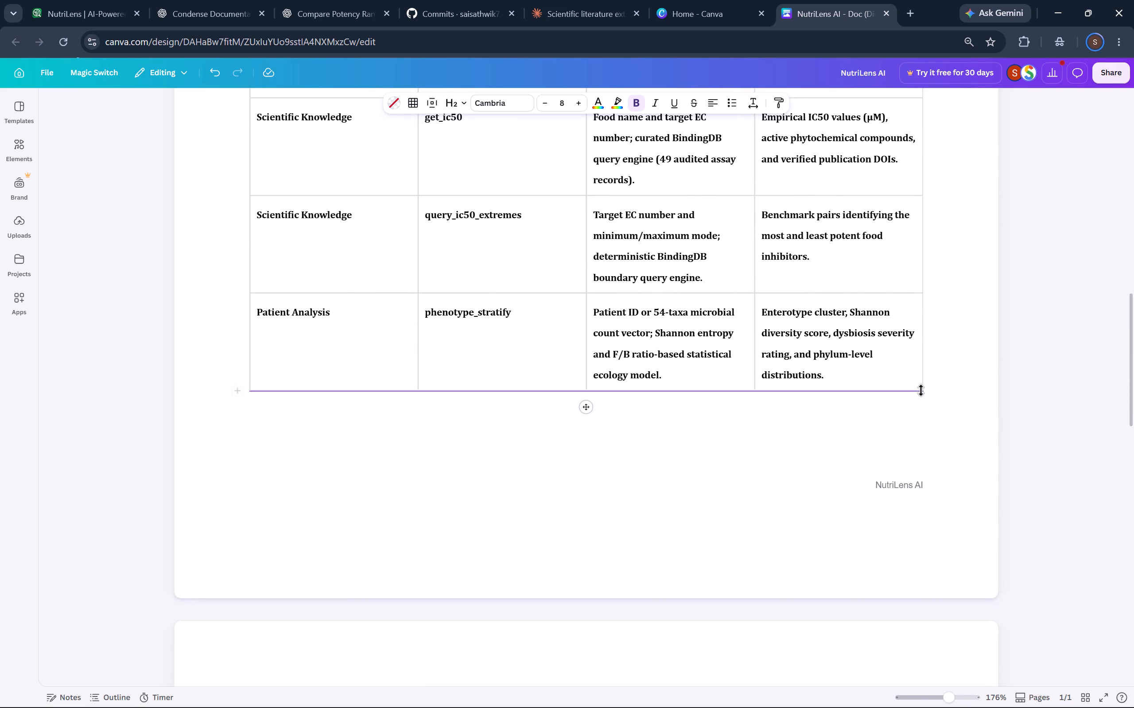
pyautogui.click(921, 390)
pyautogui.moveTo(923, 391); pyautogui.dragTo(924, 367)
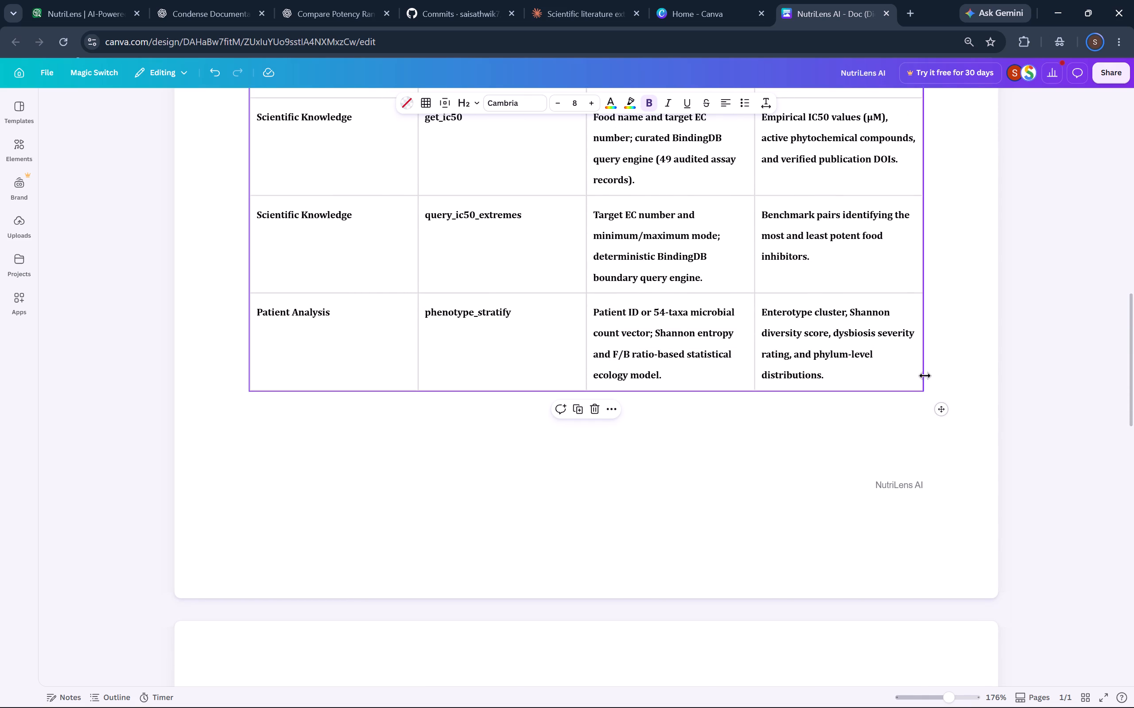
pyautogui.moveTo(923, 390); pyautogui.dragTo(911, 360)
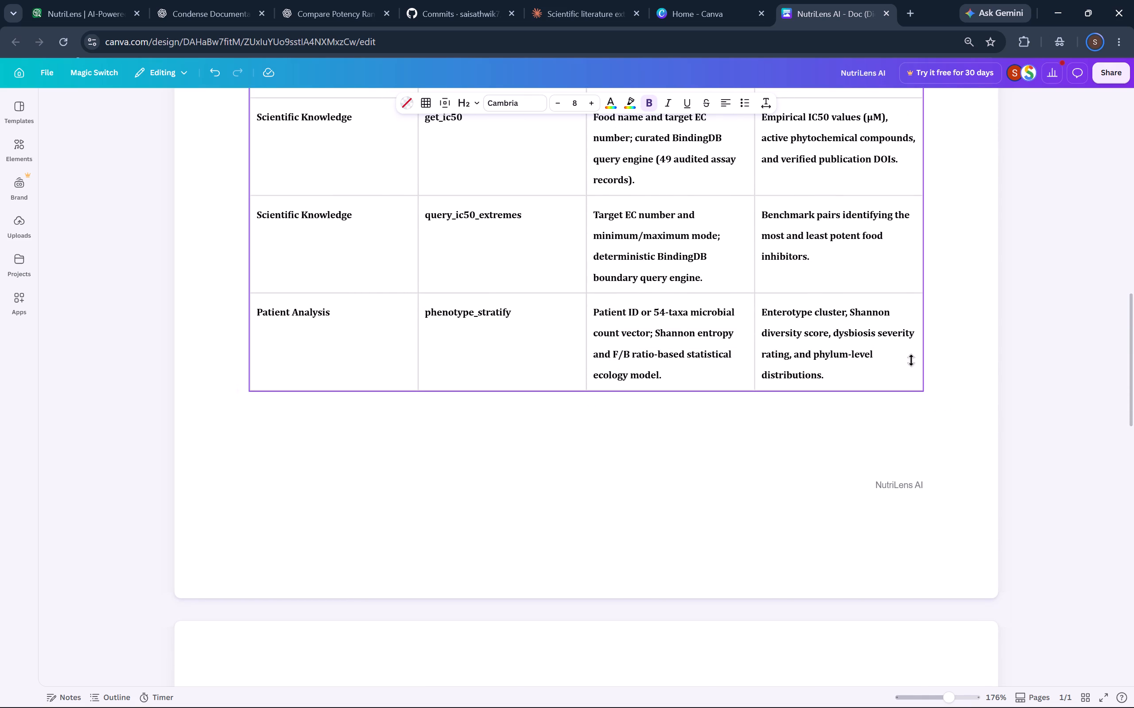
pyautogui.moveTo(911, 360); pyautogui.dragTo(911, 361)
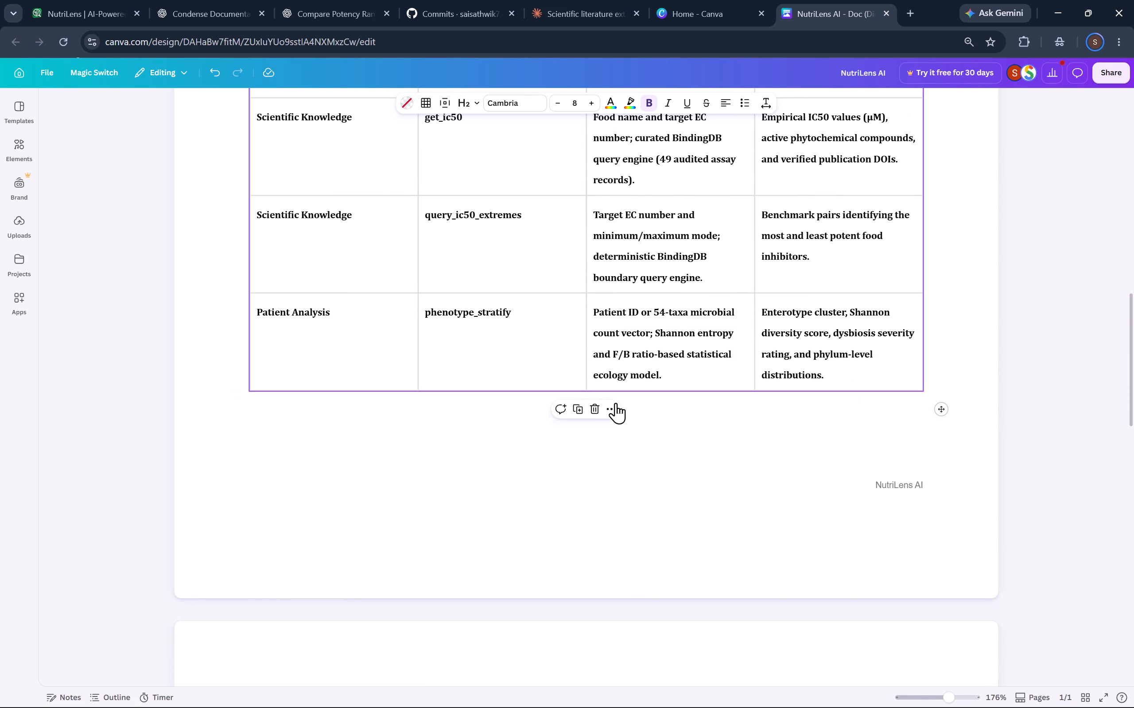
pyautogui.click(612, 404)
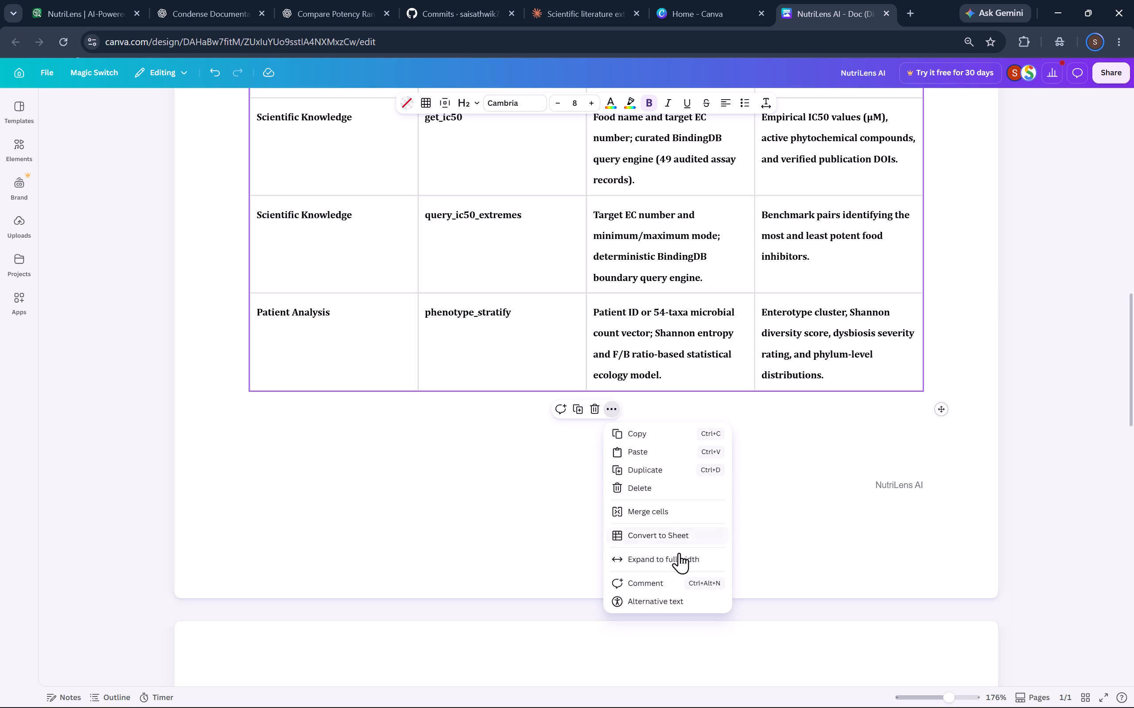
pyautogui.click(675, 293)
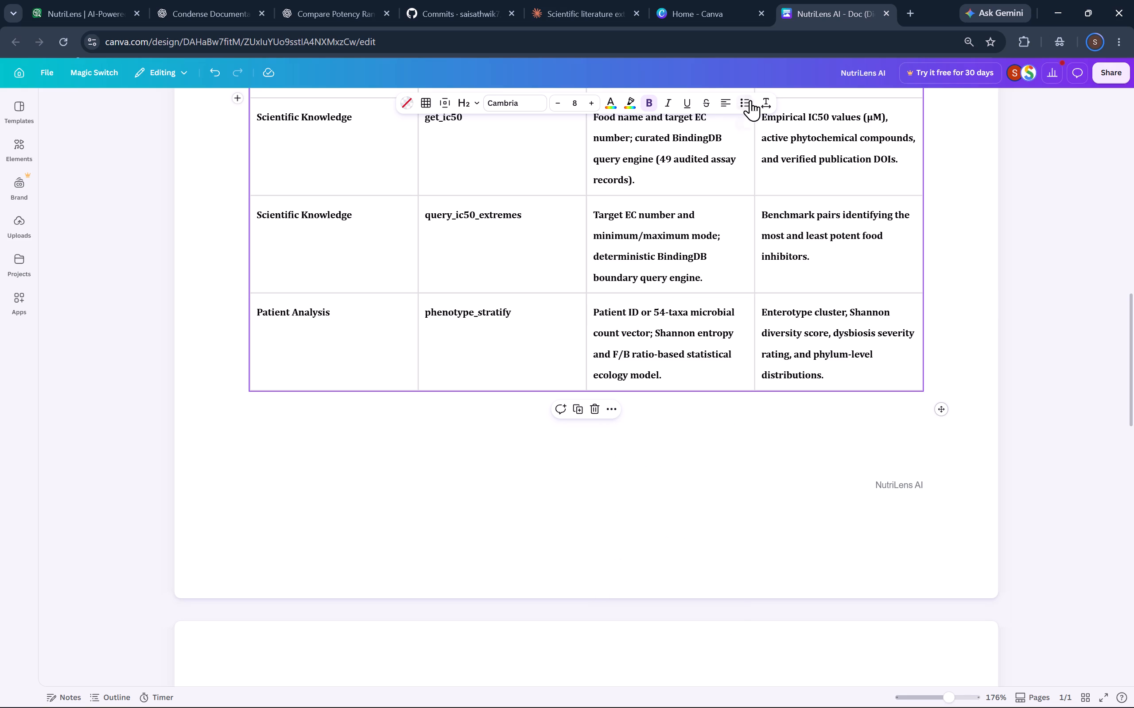
# Set the tools table's paragraph spacing to 31.
pyautogui.click(769, 103)
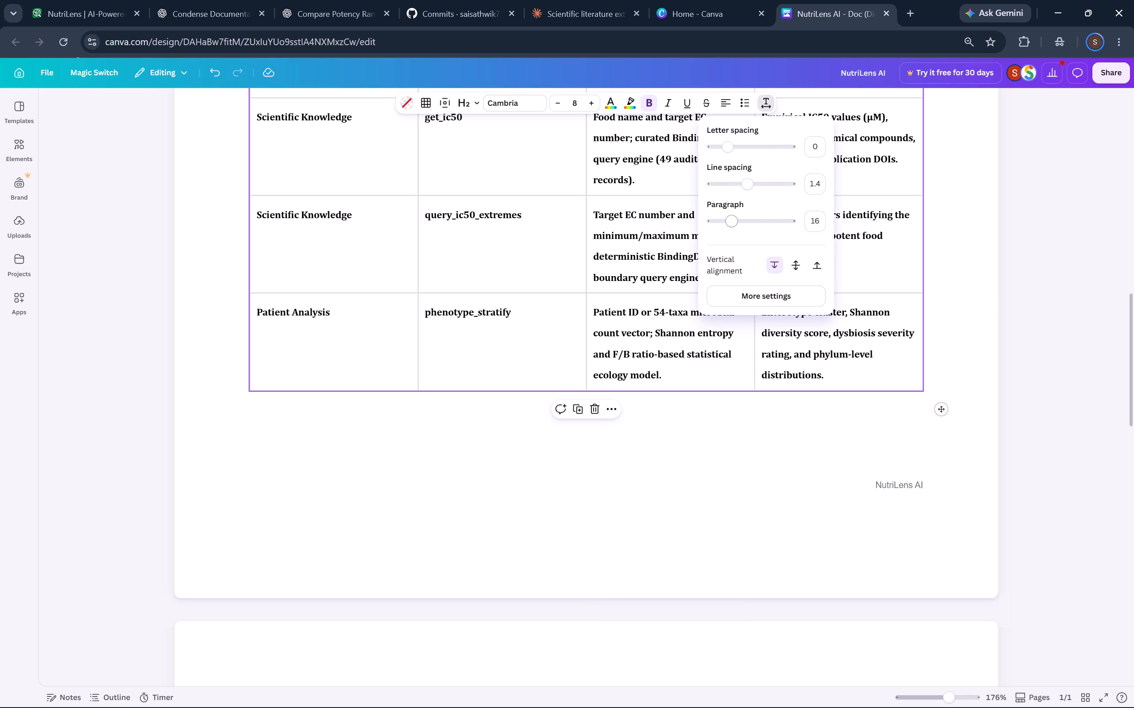
pyautogui.moveTo(736, 221); pyautogui.dragTo(750, 225)
pyautogui.scroll(5, 750, 225)
pyautogui.click(670, 452)
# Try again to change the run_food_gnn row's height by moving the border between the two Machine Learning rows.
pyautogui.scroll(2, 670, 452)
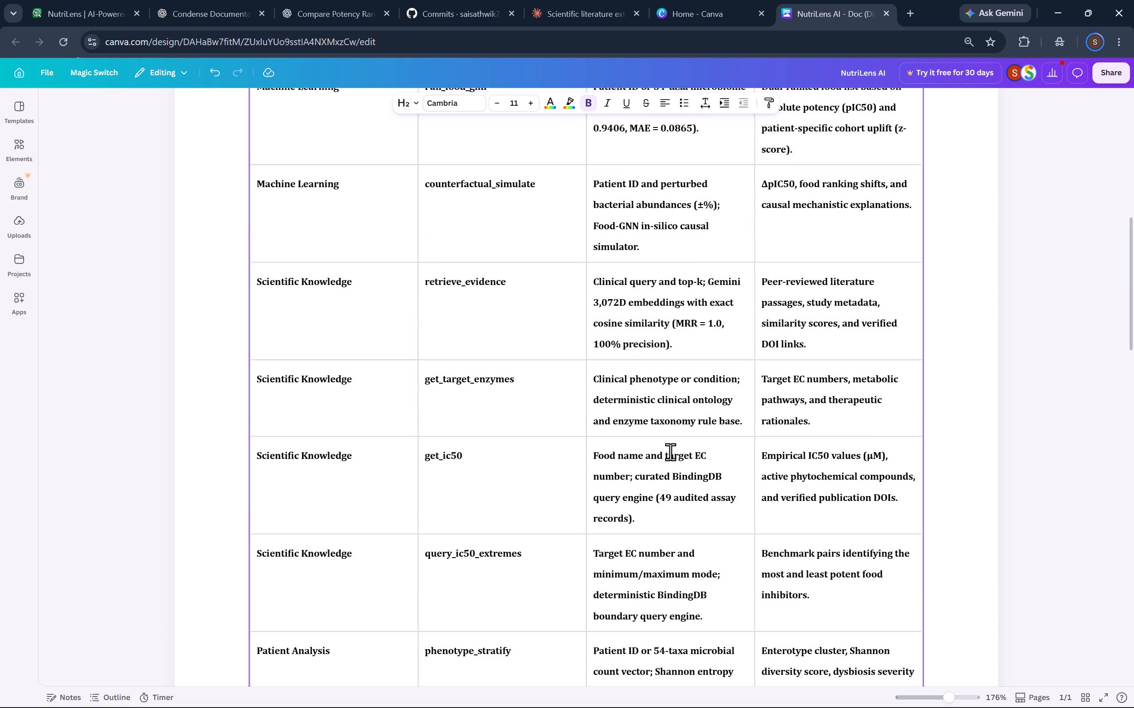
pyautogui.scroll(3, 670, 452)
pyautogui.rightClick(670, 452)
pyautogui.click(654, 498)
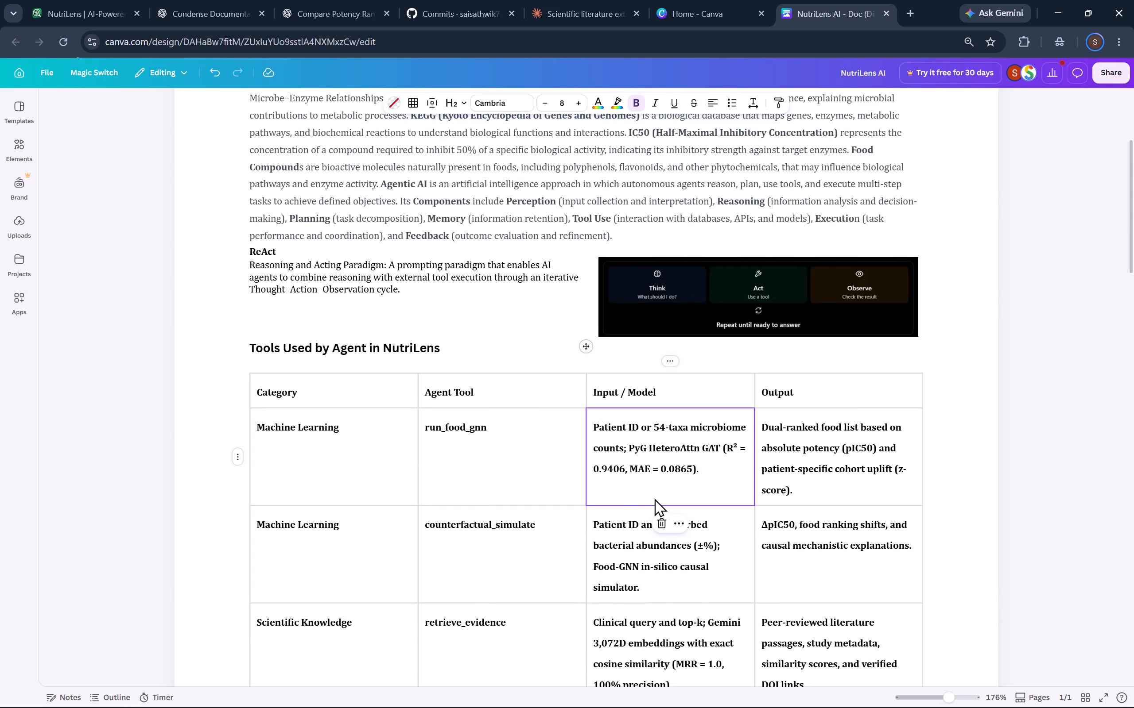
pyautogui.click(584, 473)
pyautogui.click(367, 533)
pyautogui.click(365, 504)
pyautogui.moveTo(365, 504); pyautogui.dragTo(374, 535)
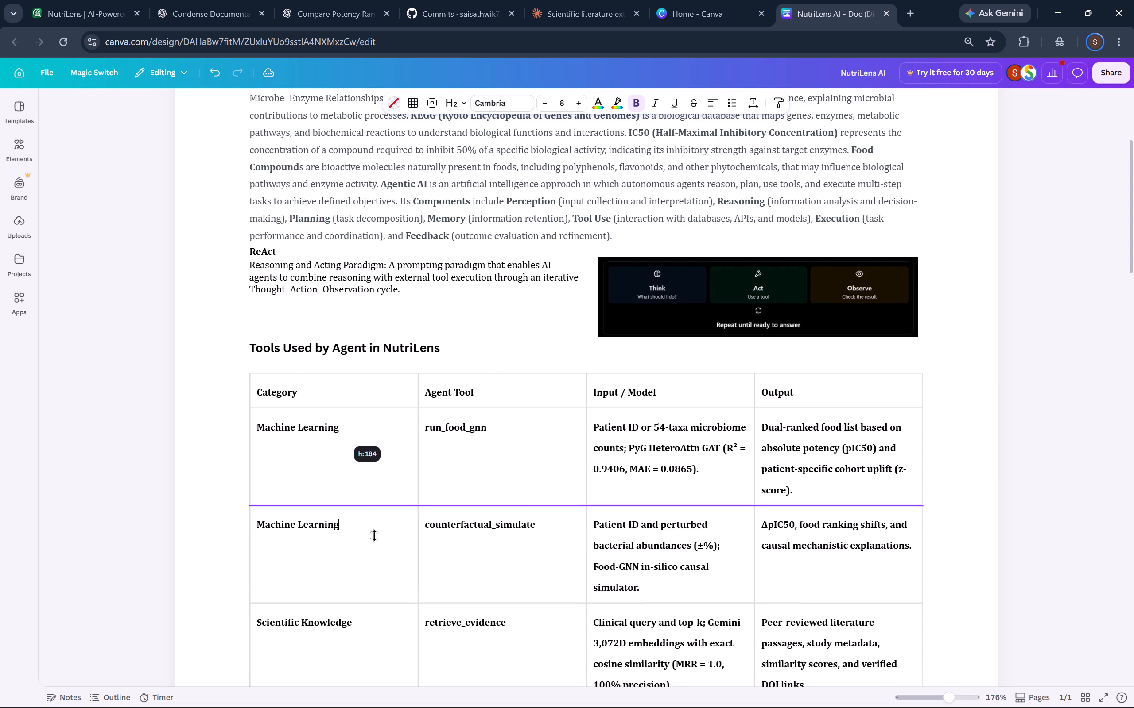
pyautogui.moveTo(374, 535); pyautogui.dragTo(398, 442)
# Clear the repeated "Machine Learning" category cell in the counterfactual_simulate row.
pyautogui.click(357, 537)
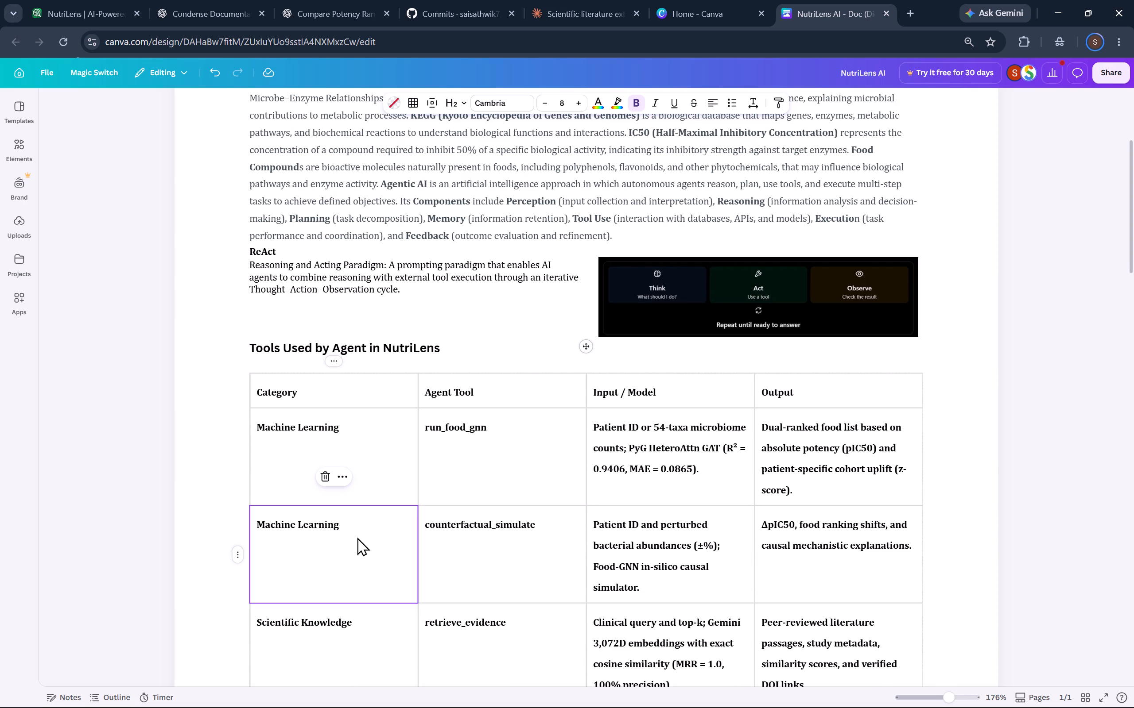
pyautogui.press('BackSpace')
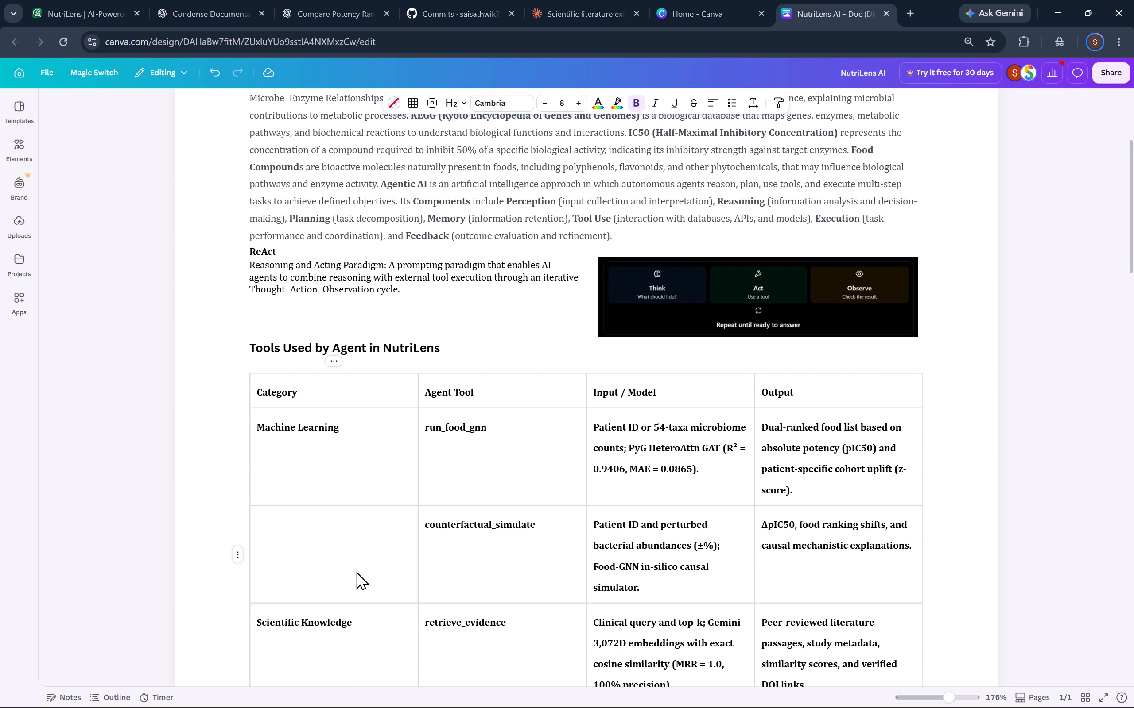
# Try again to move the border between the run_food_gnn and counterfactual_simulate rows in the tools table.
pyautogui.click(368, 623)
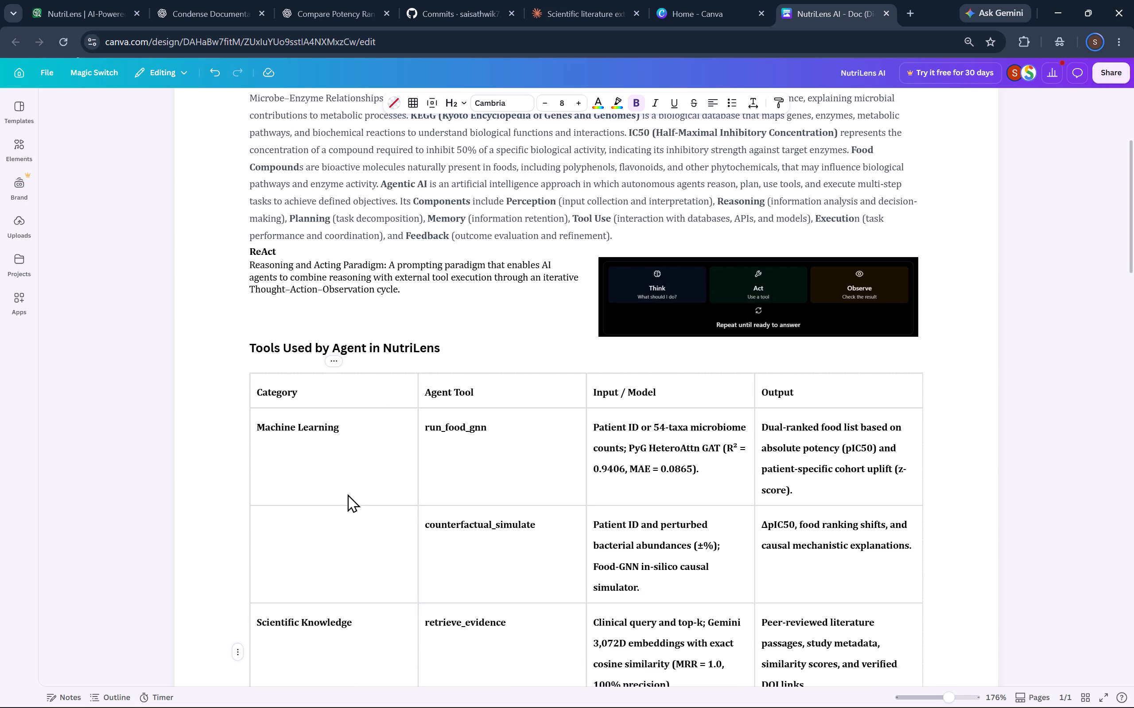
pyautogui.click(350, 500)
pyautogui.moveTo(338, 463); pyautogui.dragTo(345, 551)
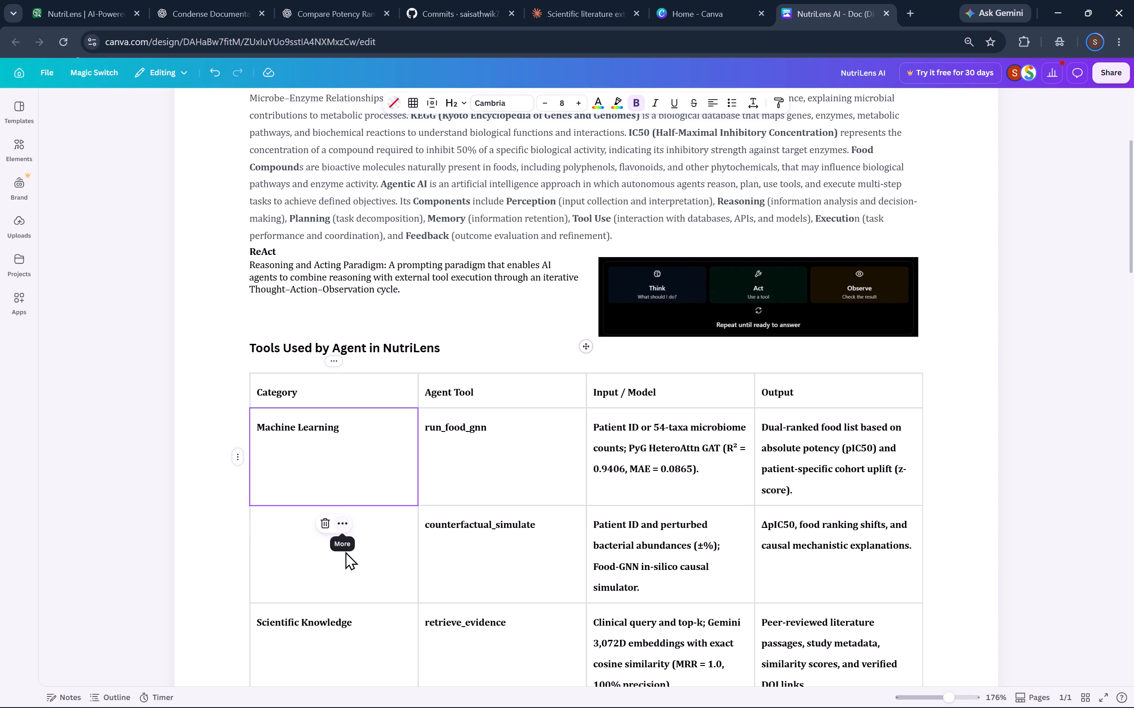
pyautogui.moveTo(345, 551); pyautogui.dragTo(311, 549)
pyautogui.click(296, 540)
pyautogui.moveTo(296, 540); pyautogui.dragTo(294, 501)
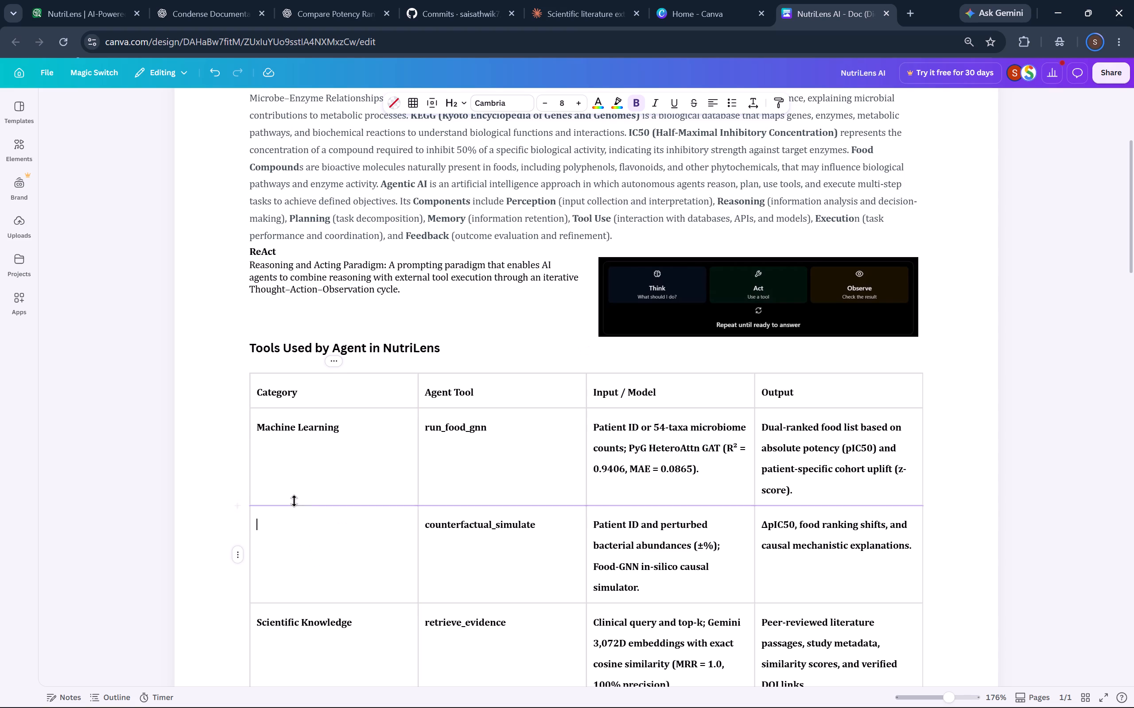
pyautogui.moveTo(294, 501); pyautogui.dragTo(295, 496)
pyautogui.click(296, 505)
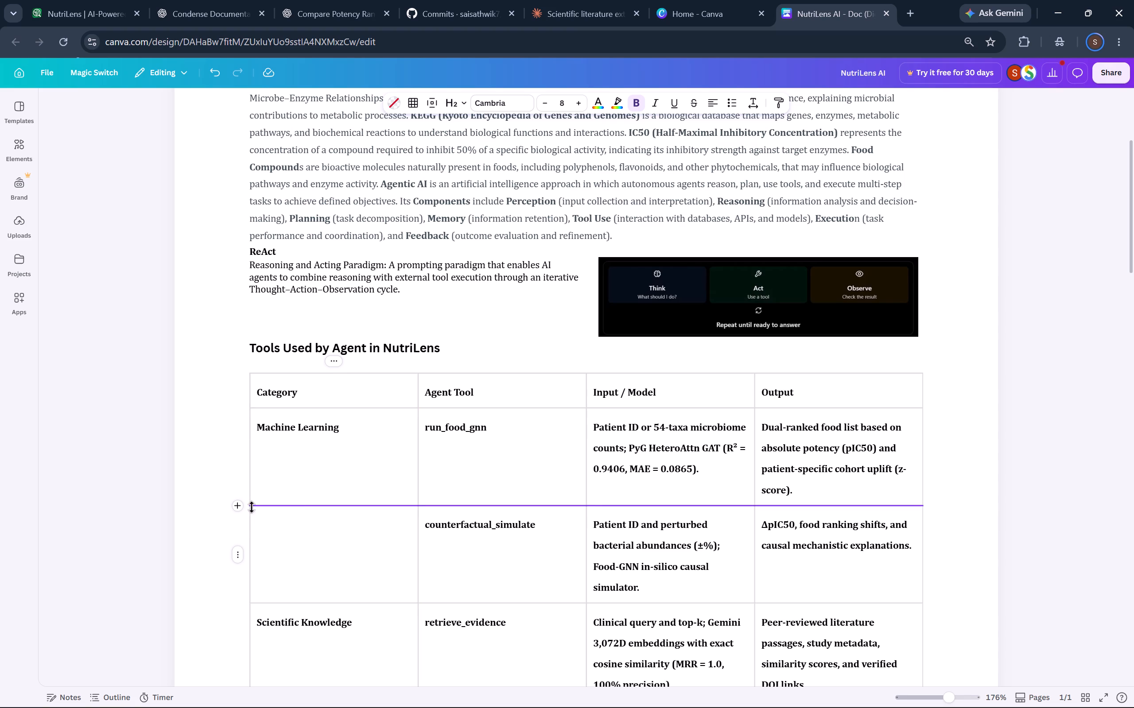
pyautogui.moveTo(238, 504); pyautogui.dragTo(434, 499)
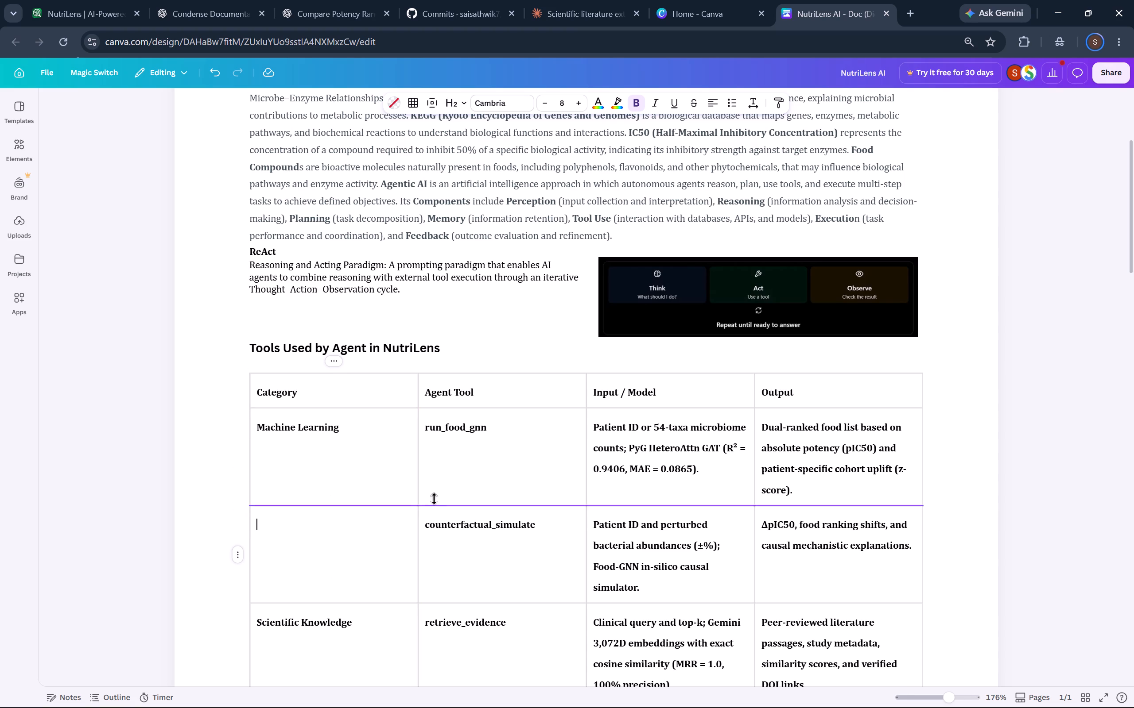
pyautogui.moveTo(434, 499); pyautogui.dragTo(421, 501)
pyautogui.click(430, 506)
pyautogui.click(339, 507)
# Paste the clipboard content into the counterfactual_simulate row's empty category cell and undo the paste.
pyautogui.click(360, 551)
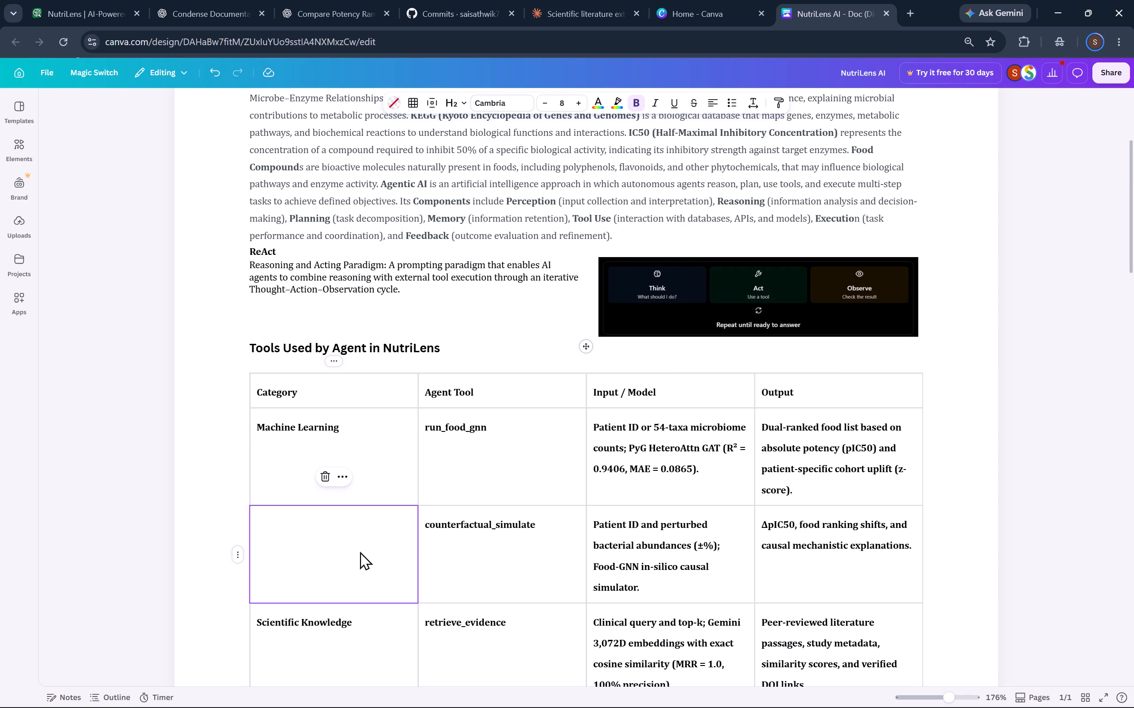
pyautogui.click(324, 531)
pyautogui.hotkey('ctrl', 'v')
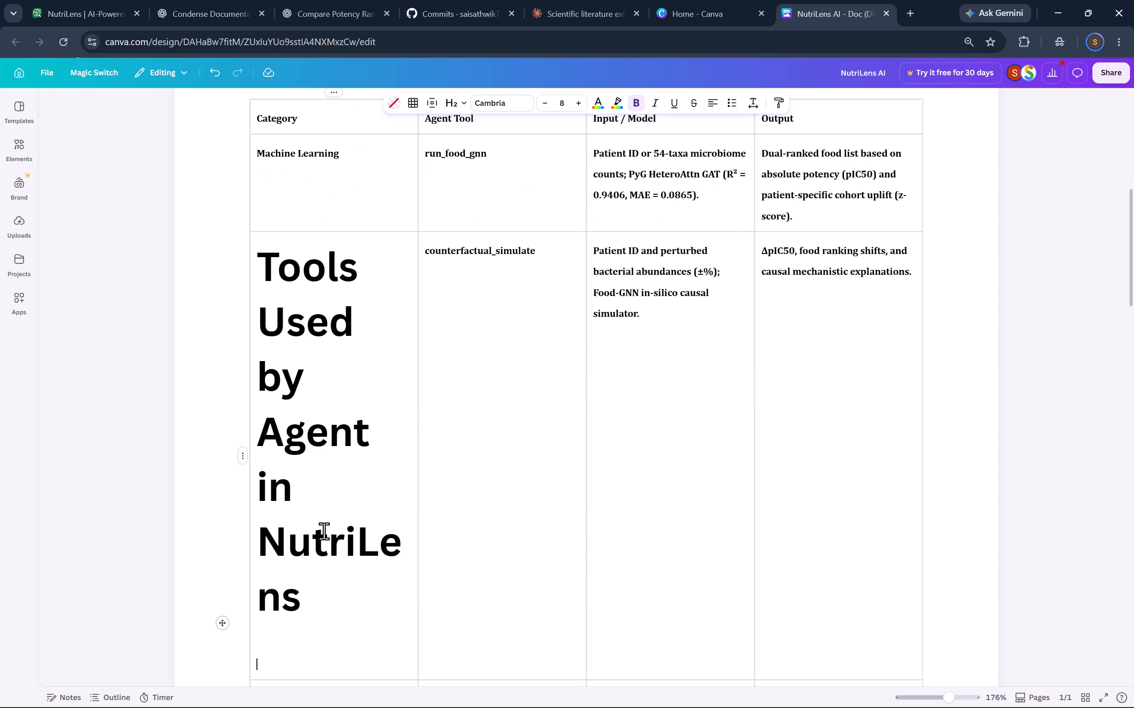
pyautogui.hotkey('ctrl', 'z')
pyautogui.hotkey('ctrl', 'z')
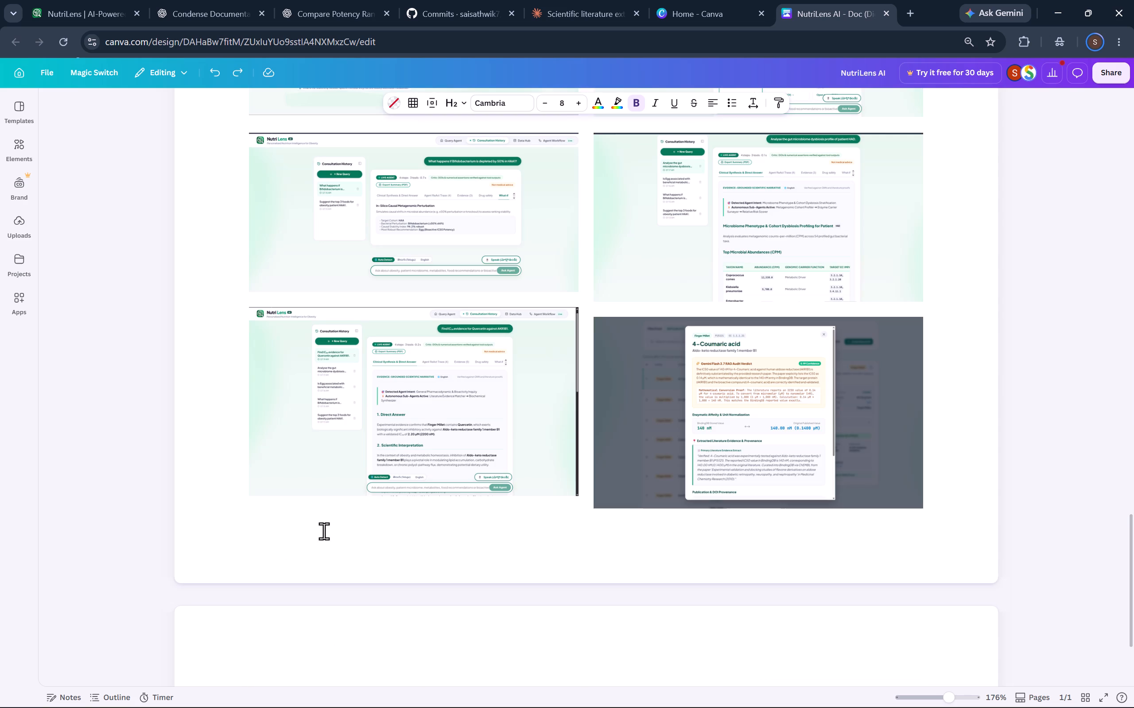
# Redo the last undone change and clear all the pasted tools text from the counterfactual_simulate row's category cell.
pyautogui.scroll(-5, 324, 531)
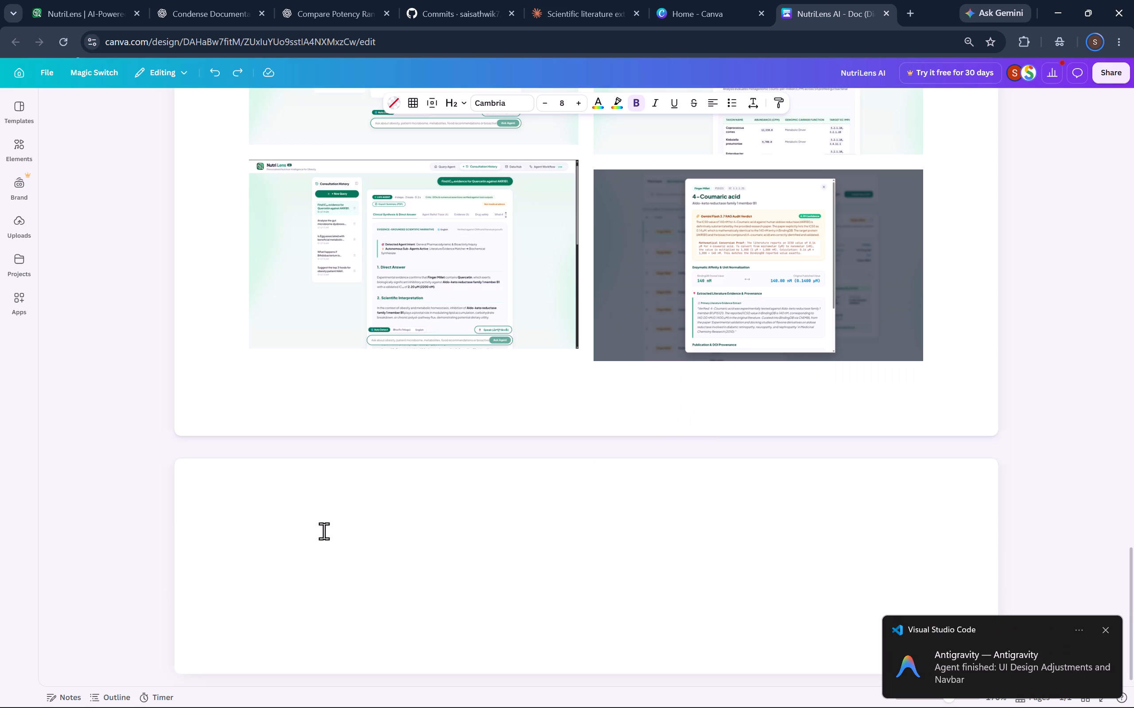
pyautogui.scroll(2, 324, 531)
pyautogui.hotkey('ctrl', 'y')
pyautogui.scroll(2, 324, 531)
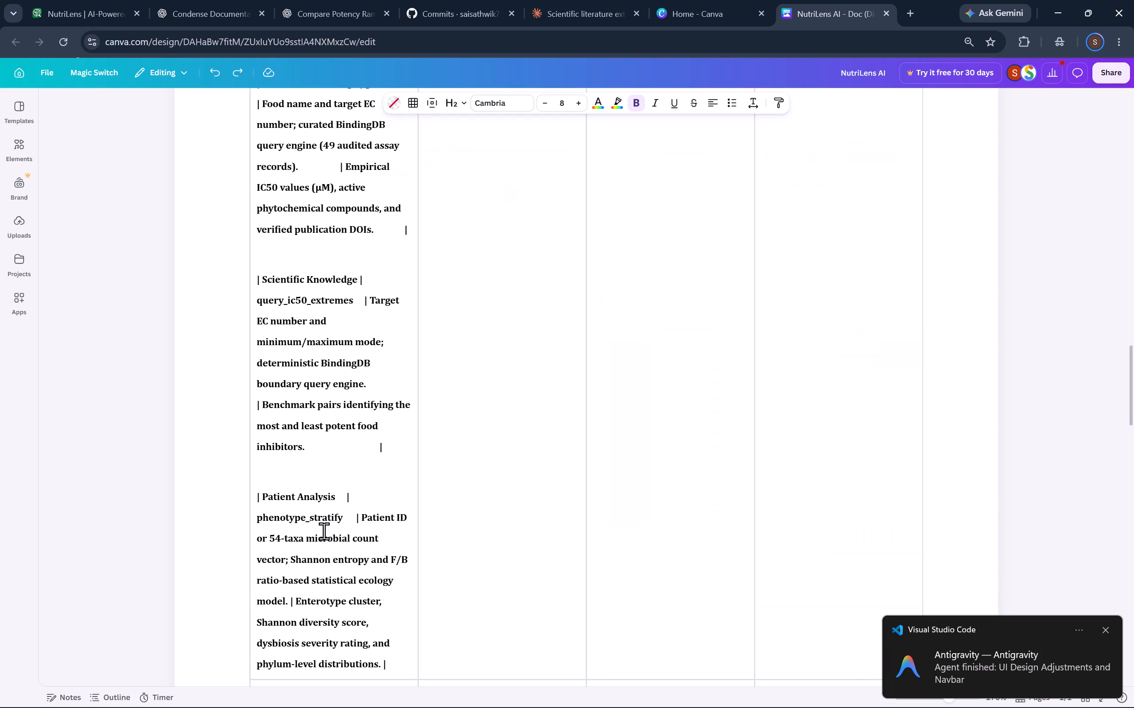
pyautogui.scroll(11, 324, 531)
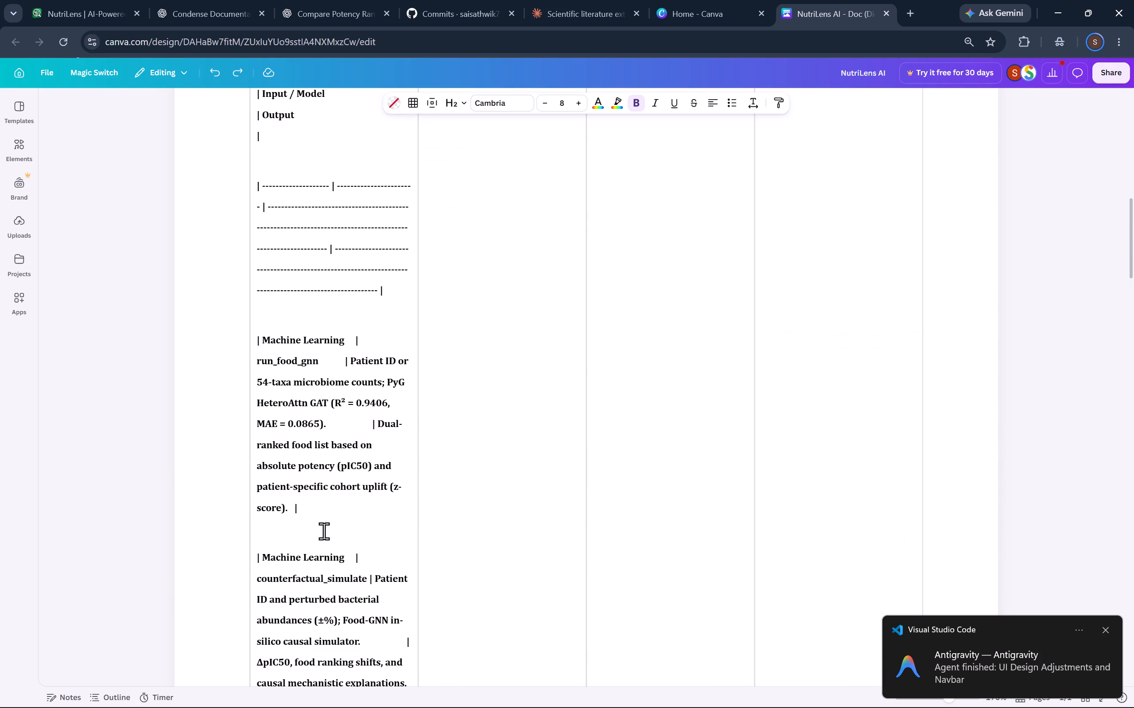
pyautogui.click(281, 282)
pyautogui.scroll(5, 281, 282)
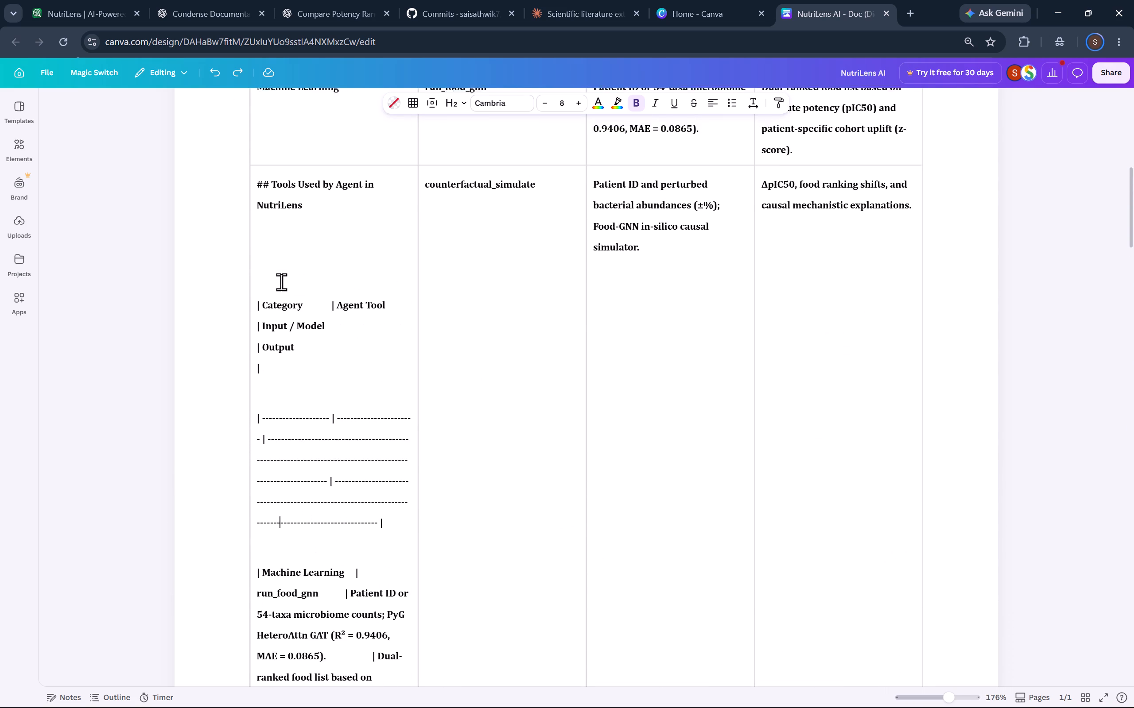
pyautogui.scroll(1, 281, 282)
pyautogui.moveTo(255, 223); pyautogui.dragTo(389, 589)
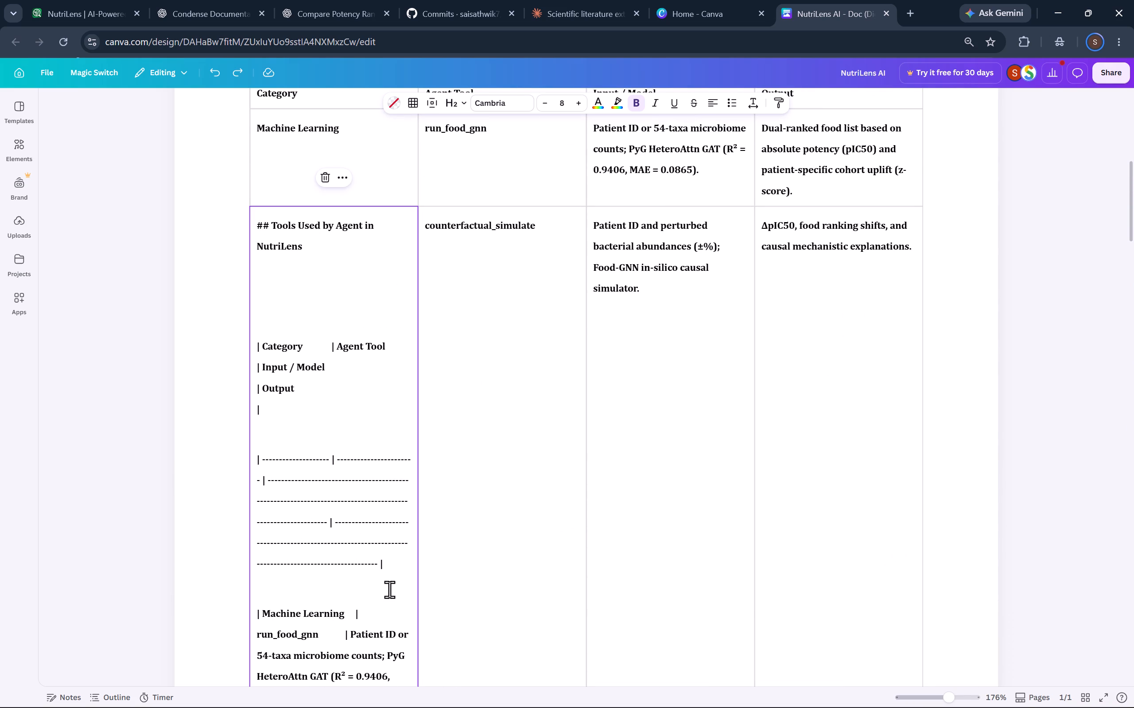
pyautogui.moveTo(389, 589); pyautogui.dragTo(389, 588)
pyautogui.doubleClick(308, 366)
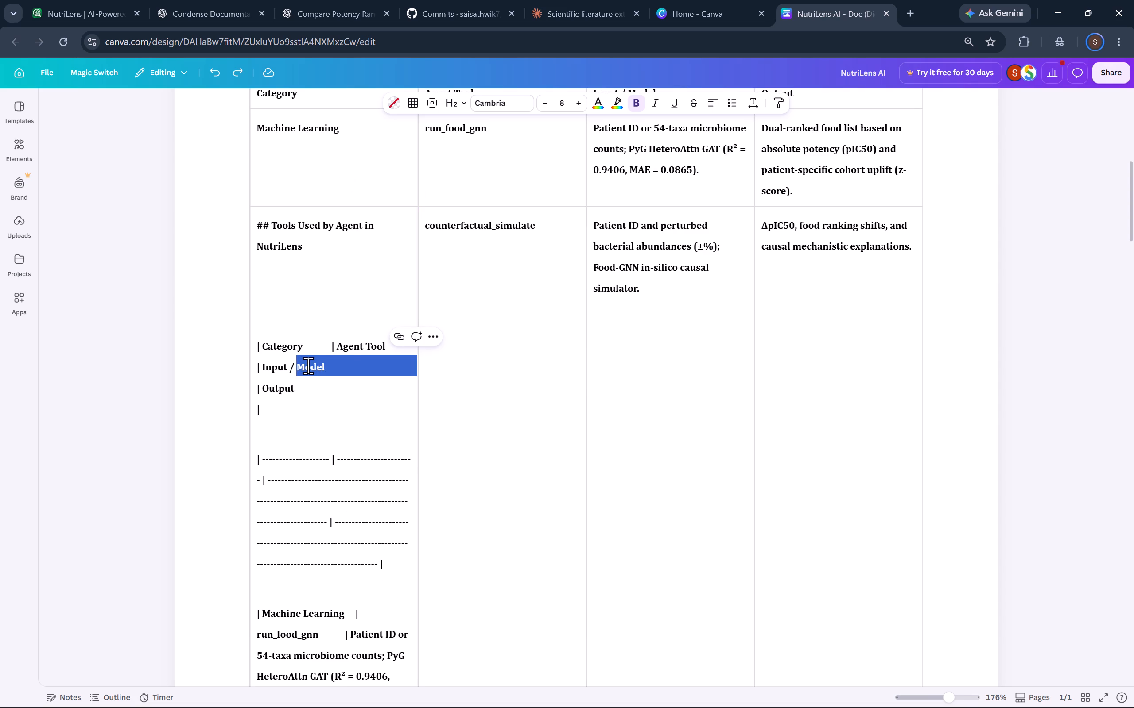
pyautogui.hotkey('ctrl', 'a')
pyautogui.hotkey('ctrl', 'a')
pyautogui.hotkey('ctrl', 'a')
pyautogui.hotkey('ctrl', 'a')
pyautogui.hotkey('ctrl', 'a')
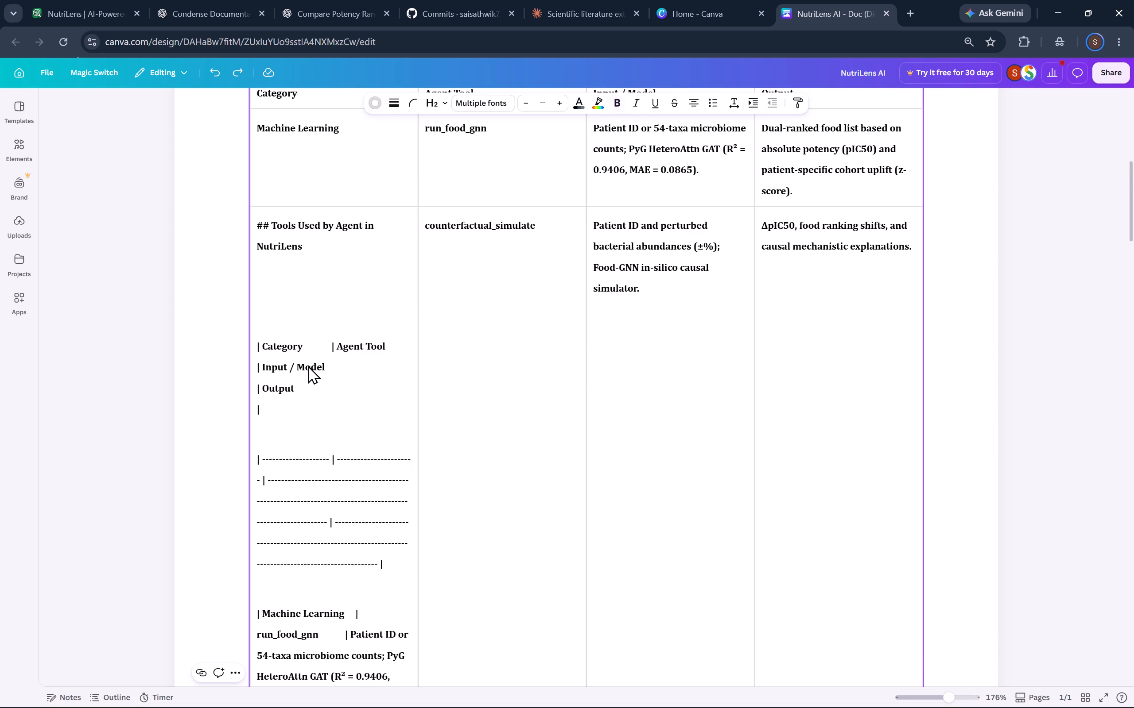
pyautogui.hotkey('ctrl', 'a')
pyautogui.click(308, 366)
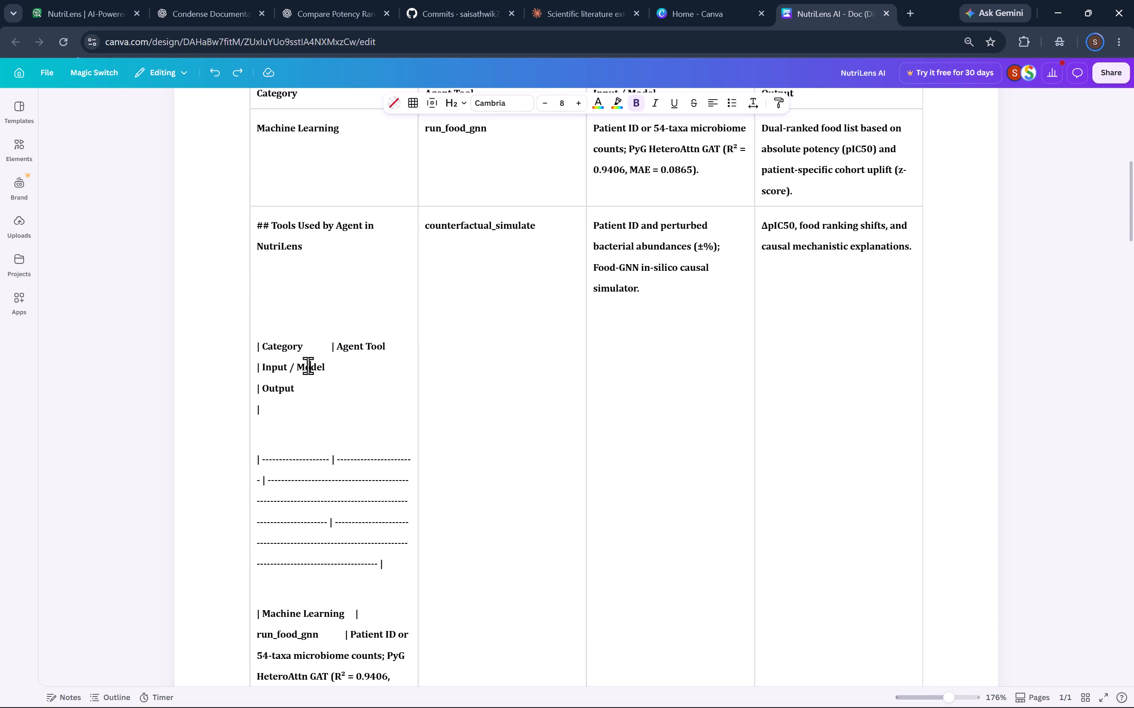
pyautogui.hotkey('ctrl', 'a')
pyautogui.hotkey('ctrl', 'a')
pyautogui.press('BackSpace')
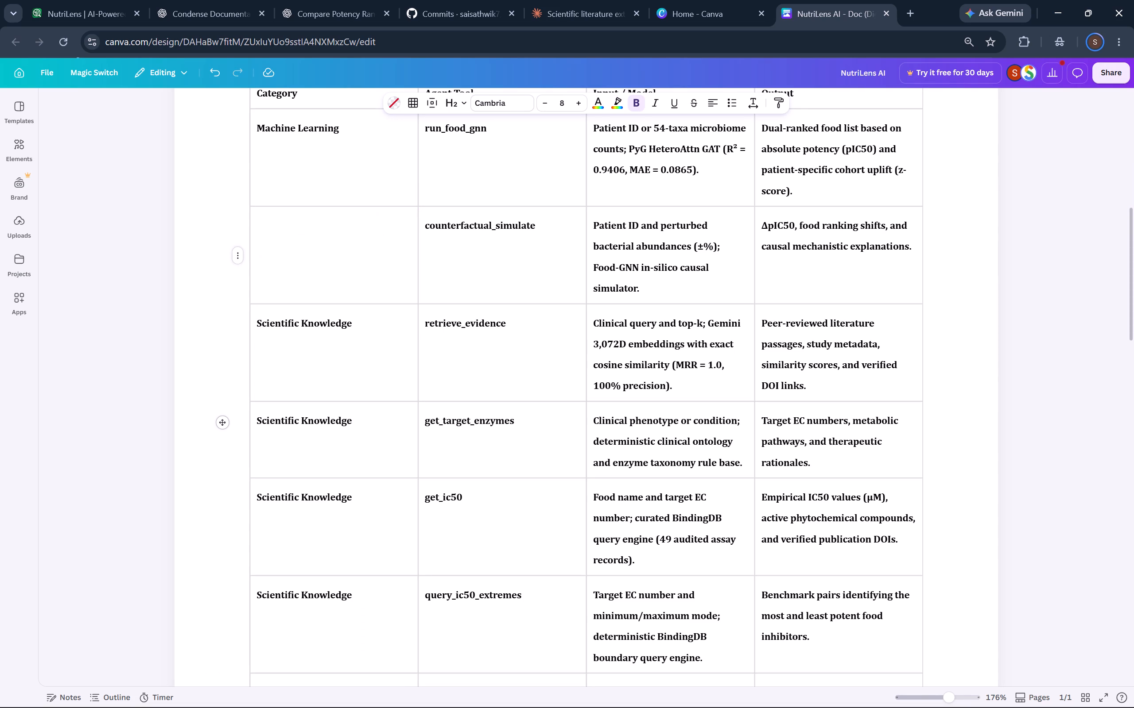
# Copy the "Machine Learning" category from the run_food_gnn row into the counterfactual_simulate row's category cell.
pyautogui.doubleClick(337, 132)
pyautogui.hotkey('ctrl', 'a')
pyautogui.hotkey('ctrl', 'c')
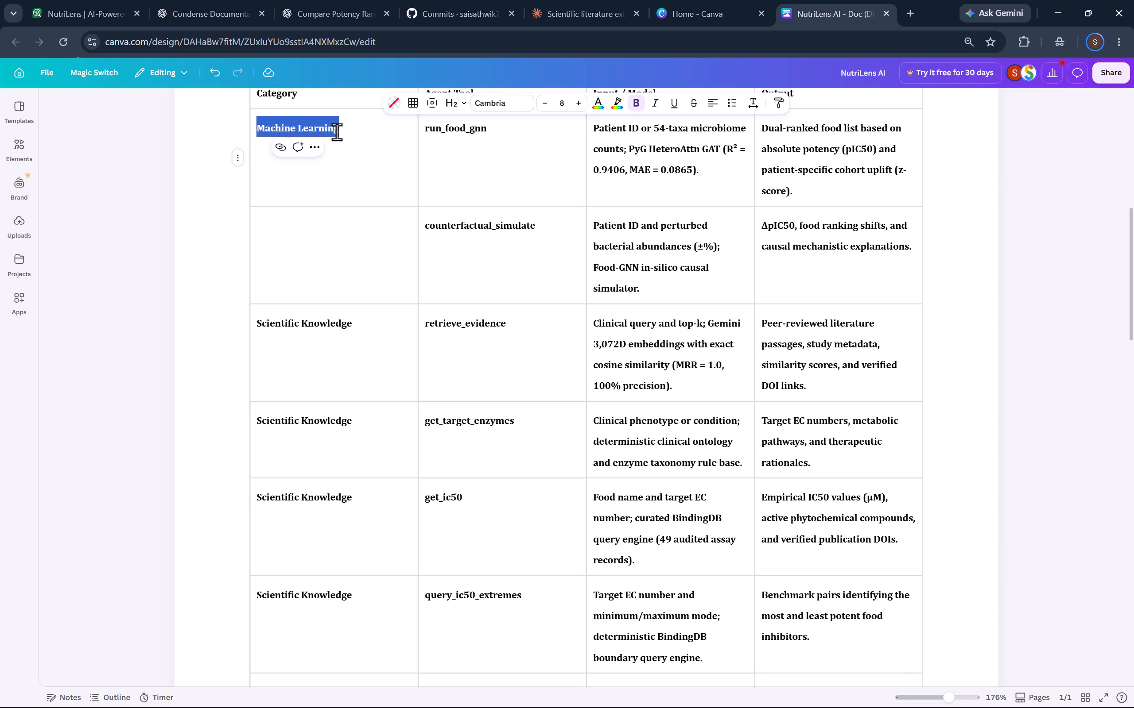
pyautogui.click(331, 224)
pyautogui.hotkey('ctrl', 'v')
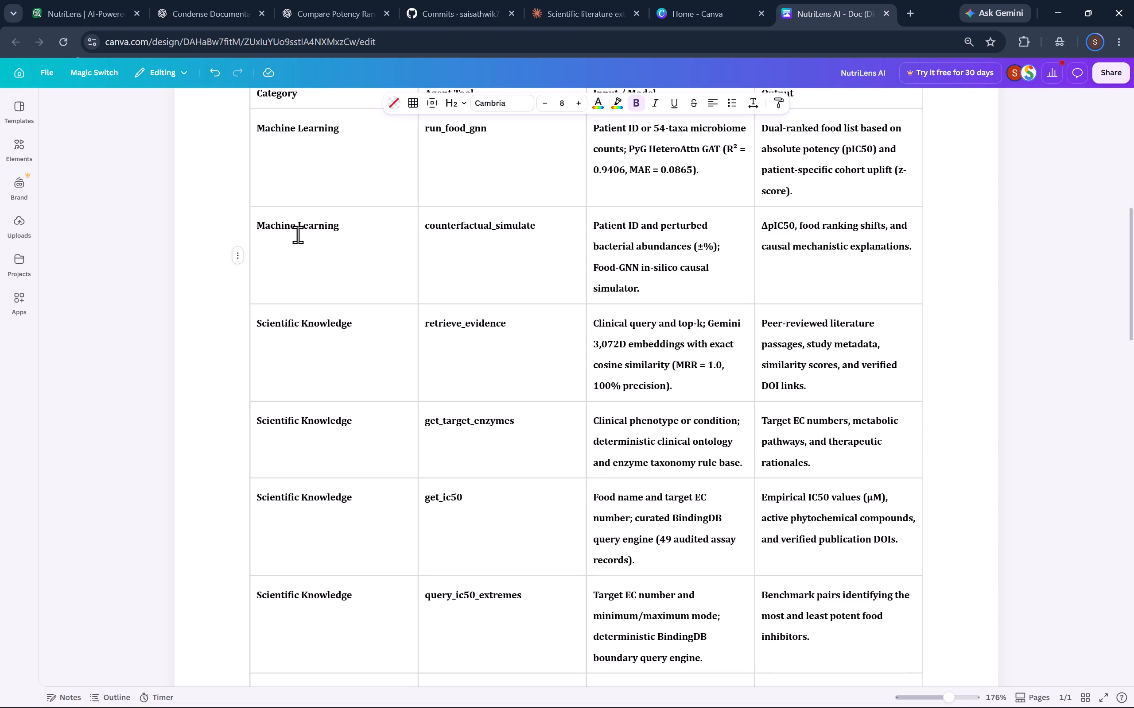
# Review the tools table's layout, the space beneath it and the sections above it.
pyautogui.click(190, 315)
pyautogui.scroll(2, 190, 315)
pyautogui.scroll(-10, 190, 315)
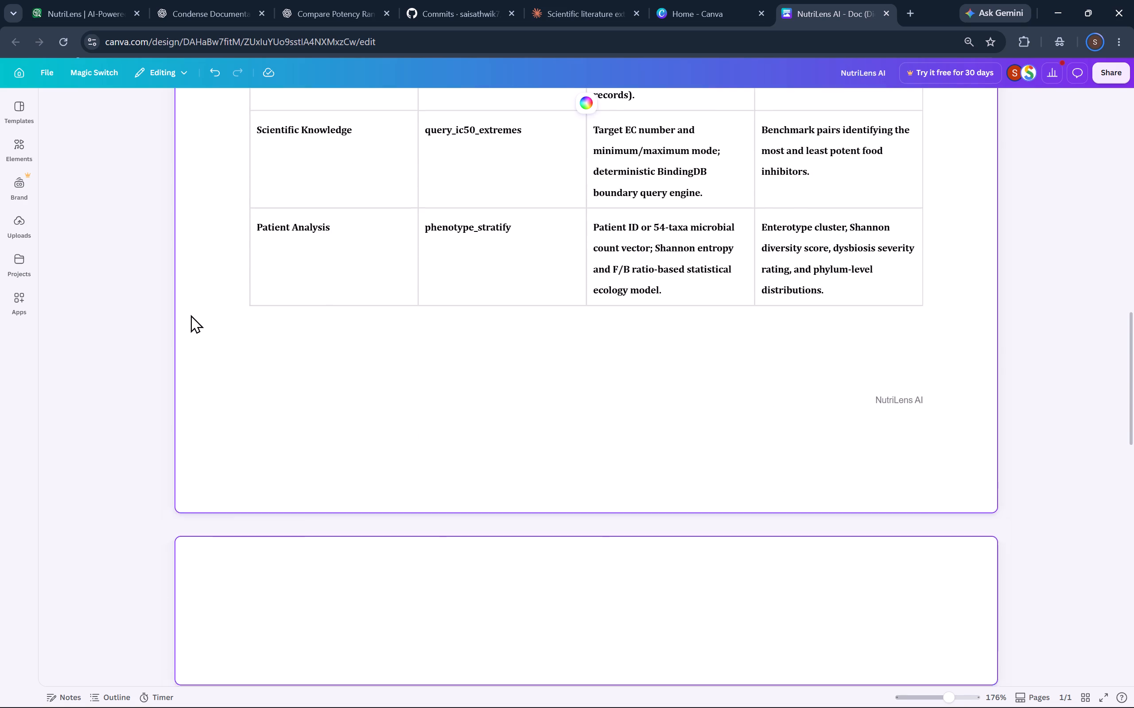
pyautogui.scroll(-1, 190, 315)
pyautogui.scroll(7, 190, 315)
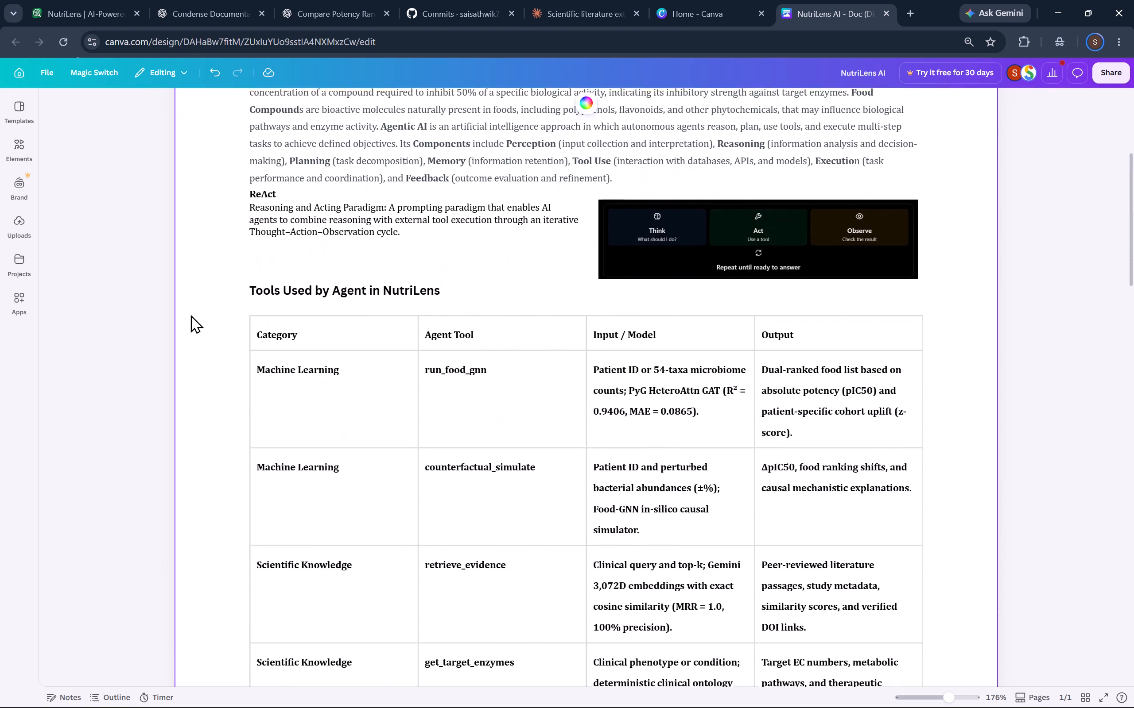
pyautogui.scroll(1, 190, 315)
# Set the letter spacing of the "Reasoning and Acting Paradigm" paragraph under ReAct to 53.
pyautogui.click(356, 324)
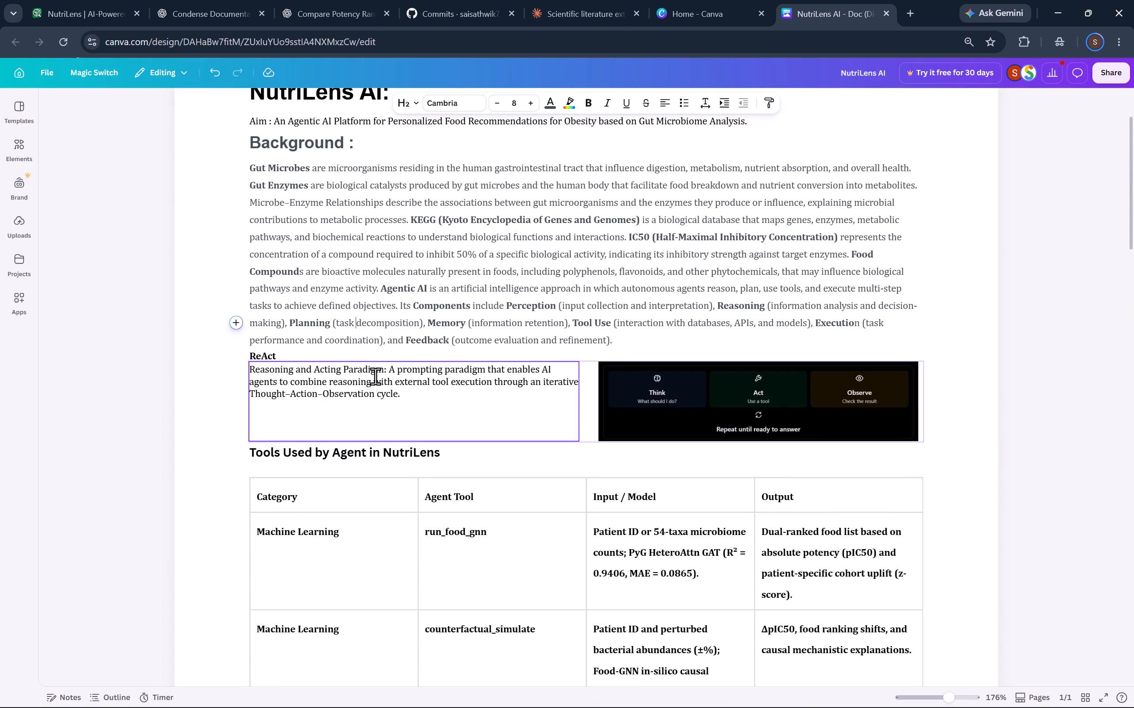
pyautogui.click(377, 378)
pyautogui.click(370, 287)
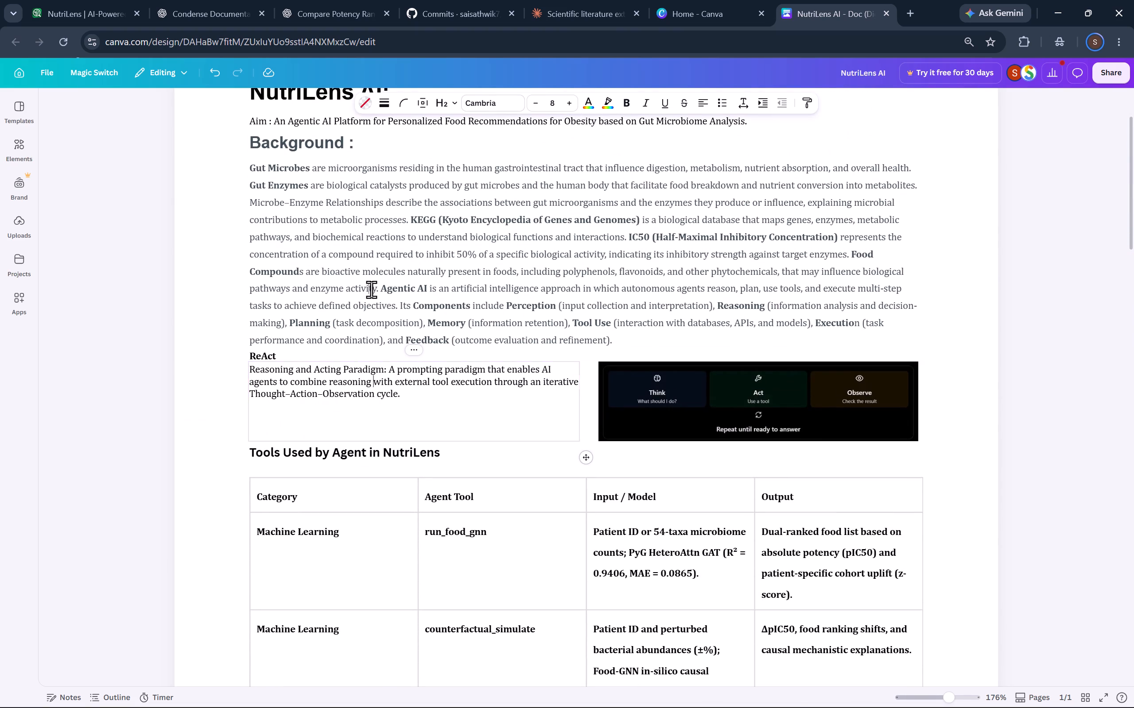
pyautogui.moveTo(405, 395); pyautogui.dragTo(250, 369)
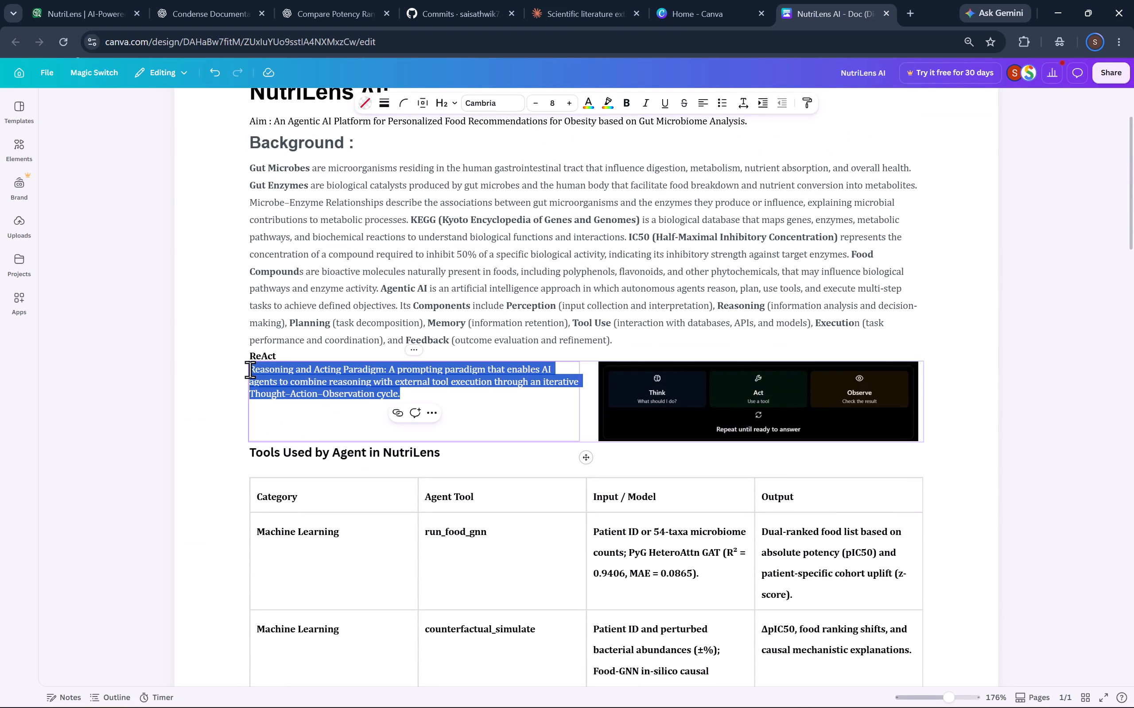
pyautogui.click(744, 104)
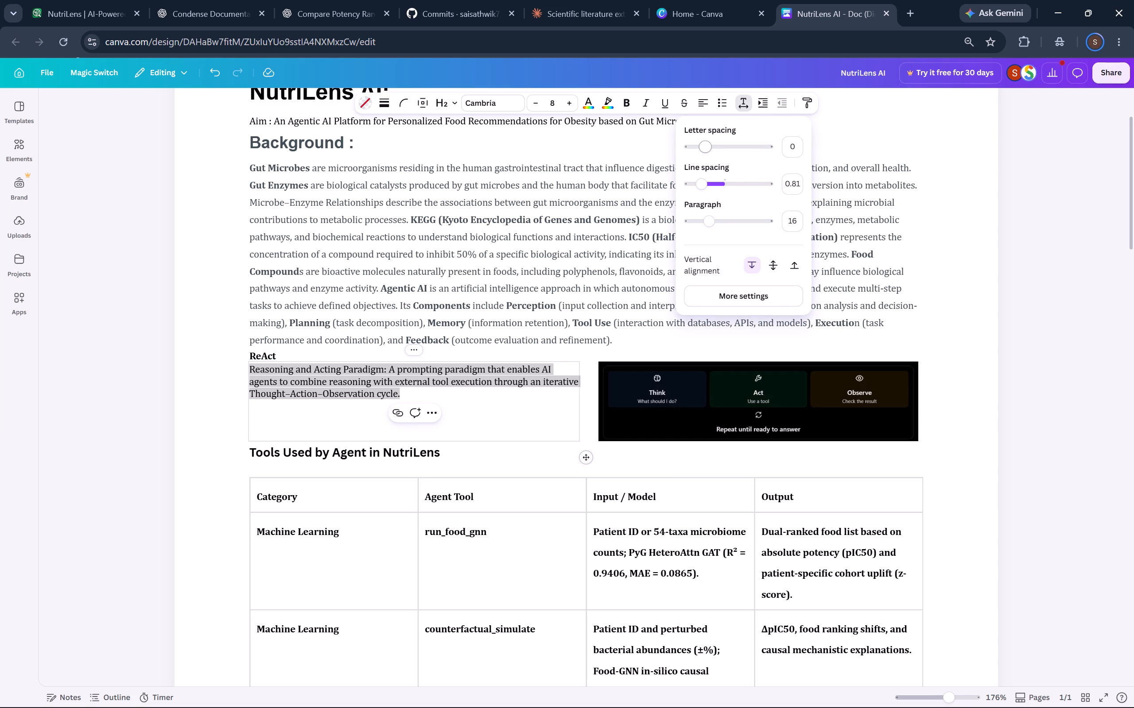
pyautogui.click(708, 150)
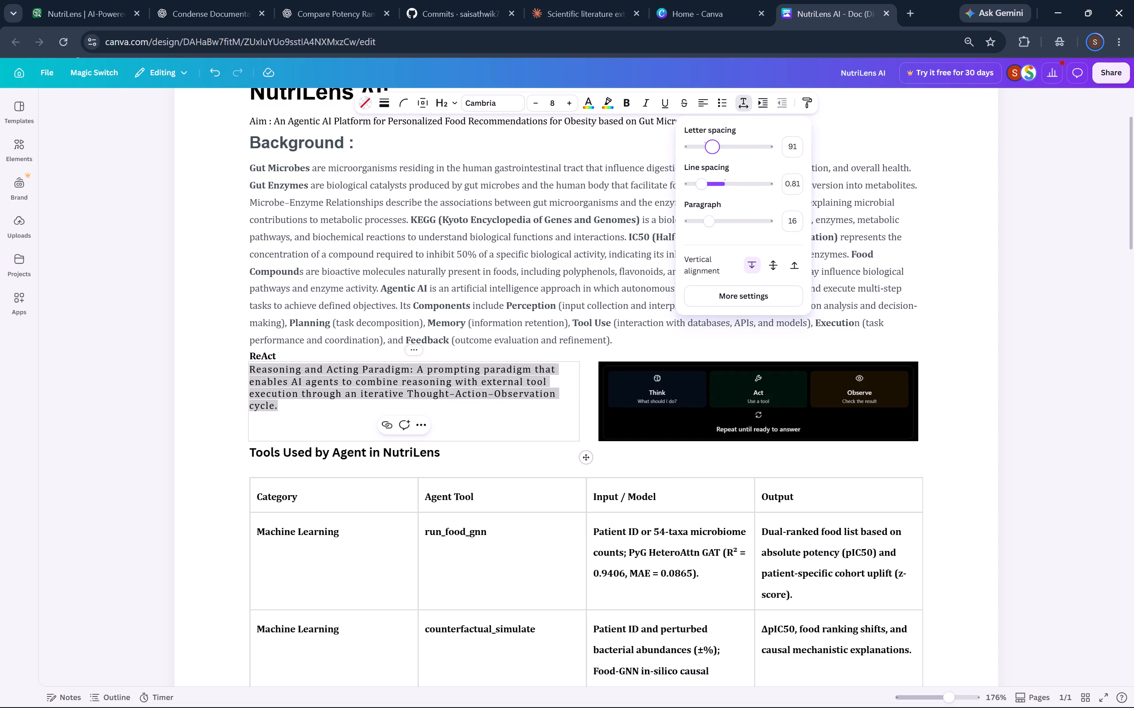
pyautogui.click(559, 273)
pyautogui.click(576, 272)
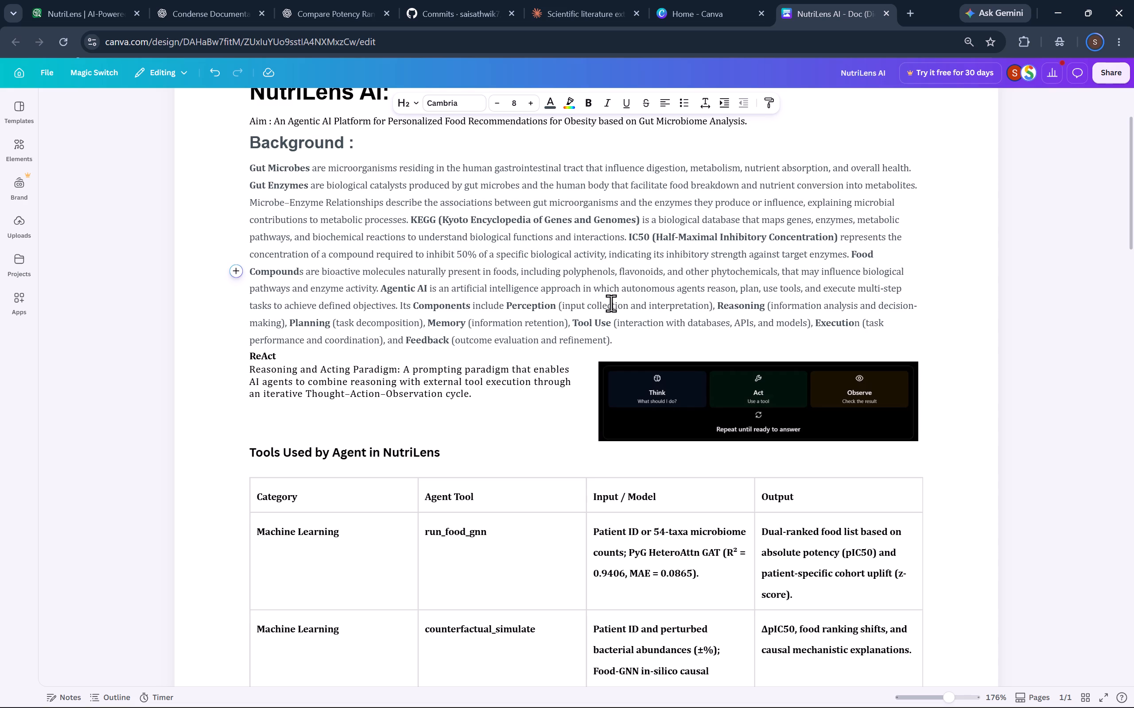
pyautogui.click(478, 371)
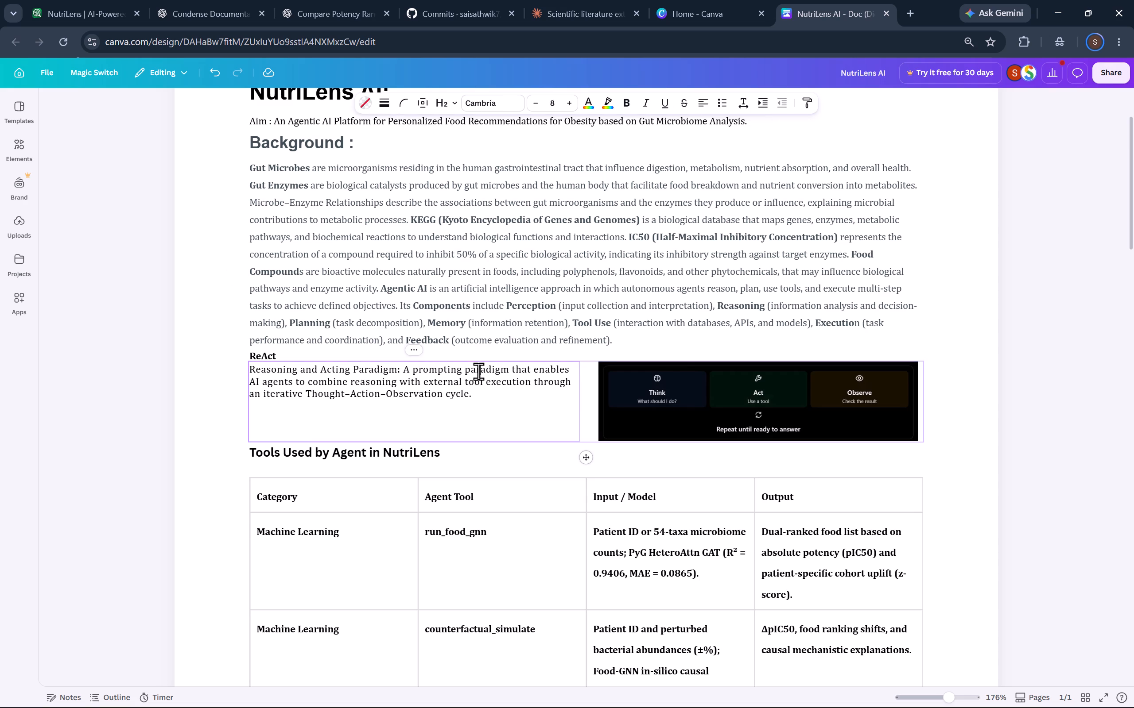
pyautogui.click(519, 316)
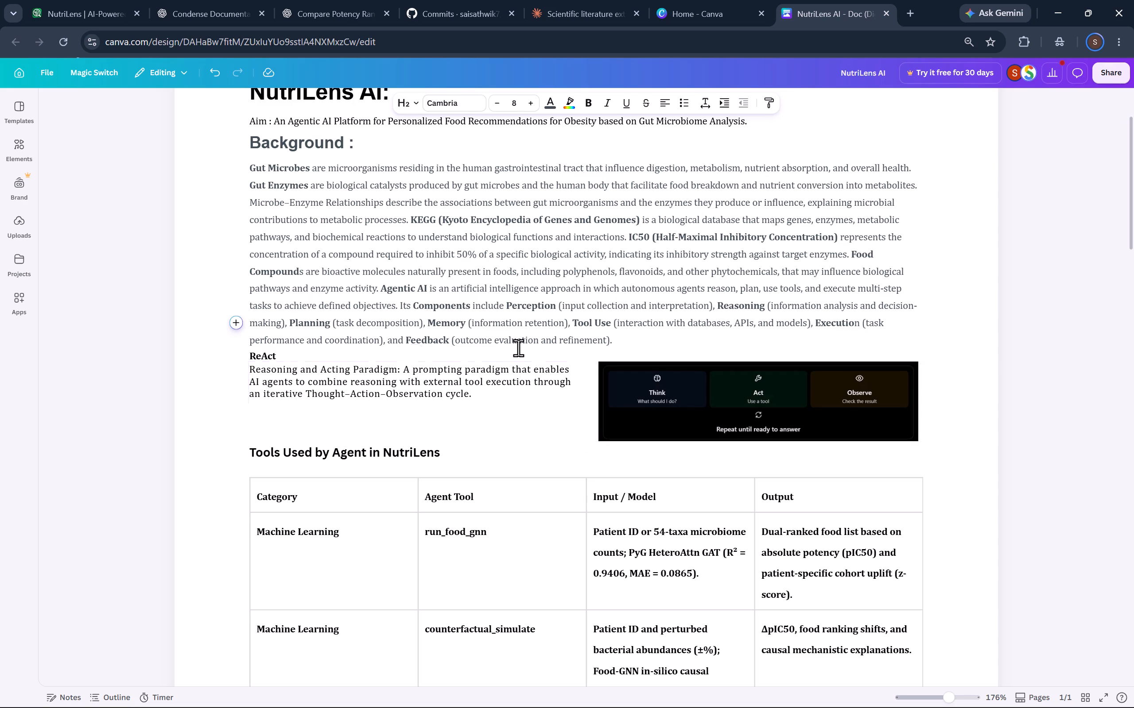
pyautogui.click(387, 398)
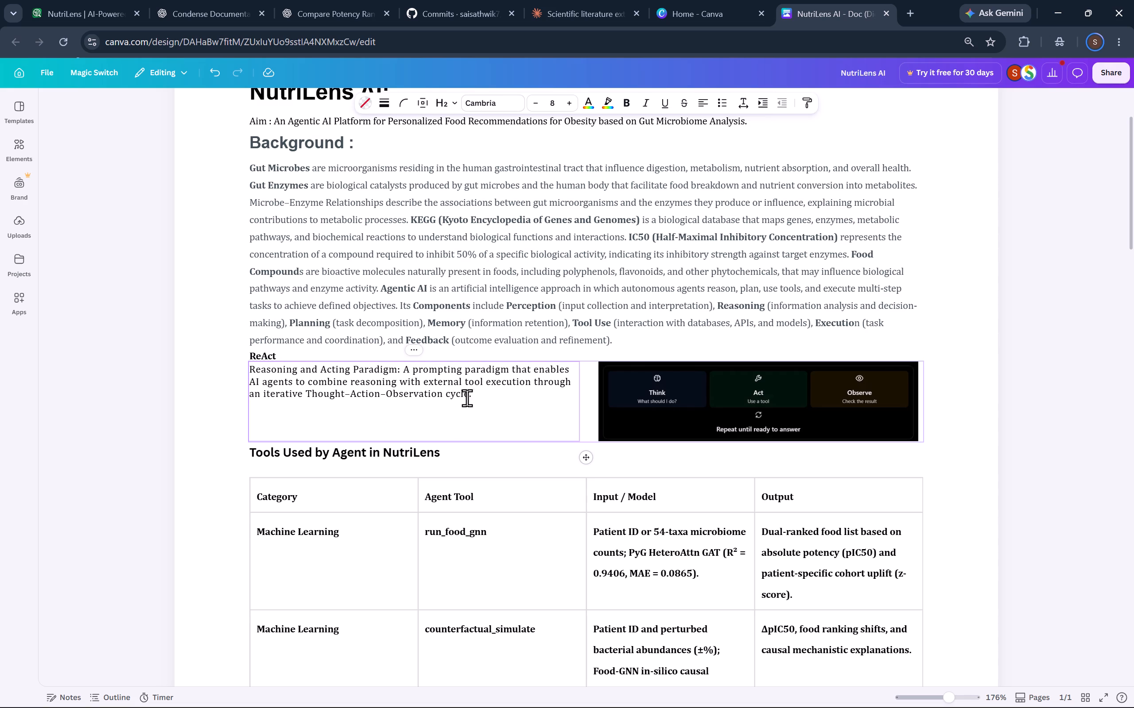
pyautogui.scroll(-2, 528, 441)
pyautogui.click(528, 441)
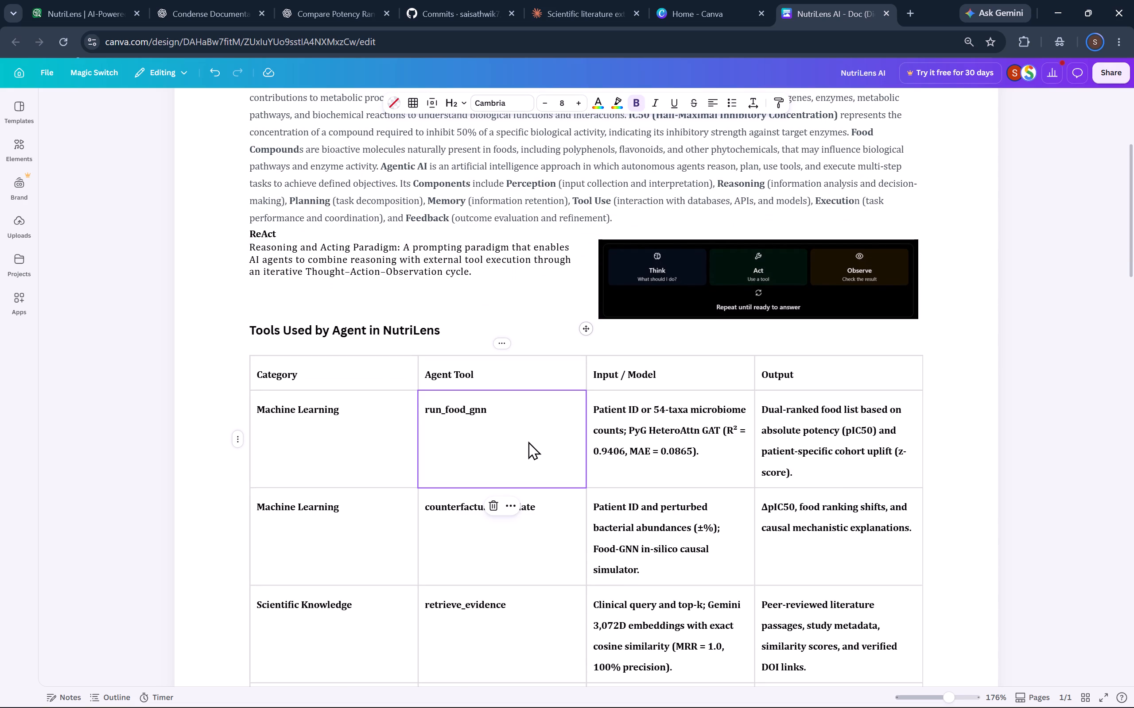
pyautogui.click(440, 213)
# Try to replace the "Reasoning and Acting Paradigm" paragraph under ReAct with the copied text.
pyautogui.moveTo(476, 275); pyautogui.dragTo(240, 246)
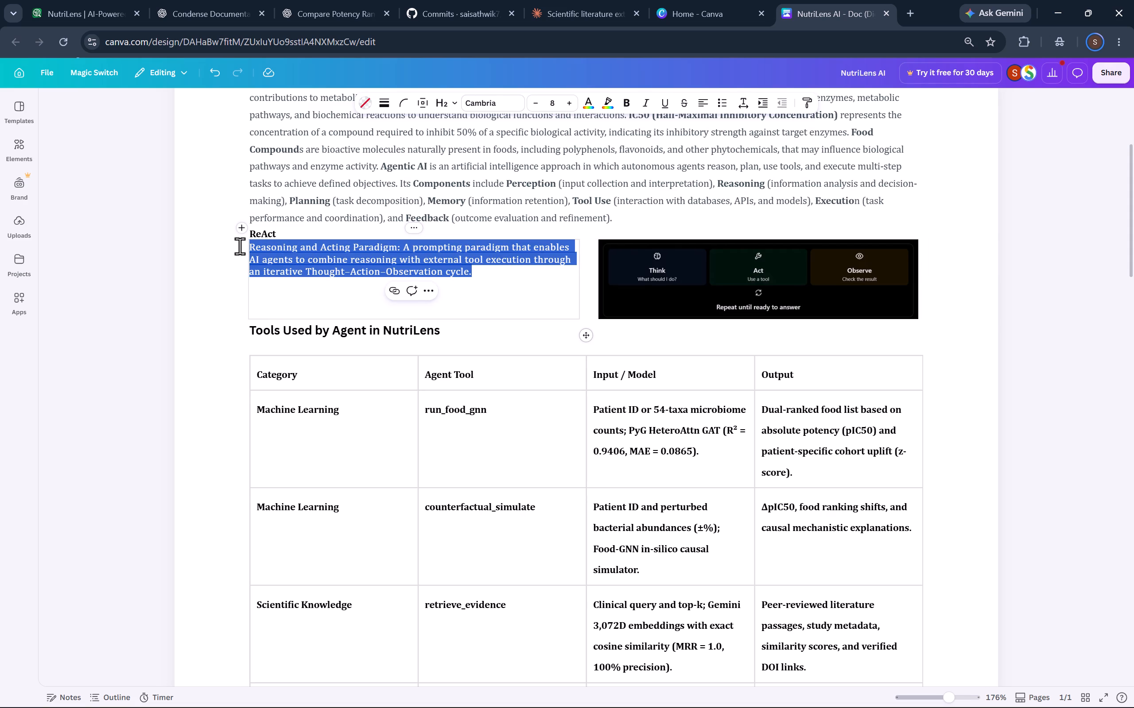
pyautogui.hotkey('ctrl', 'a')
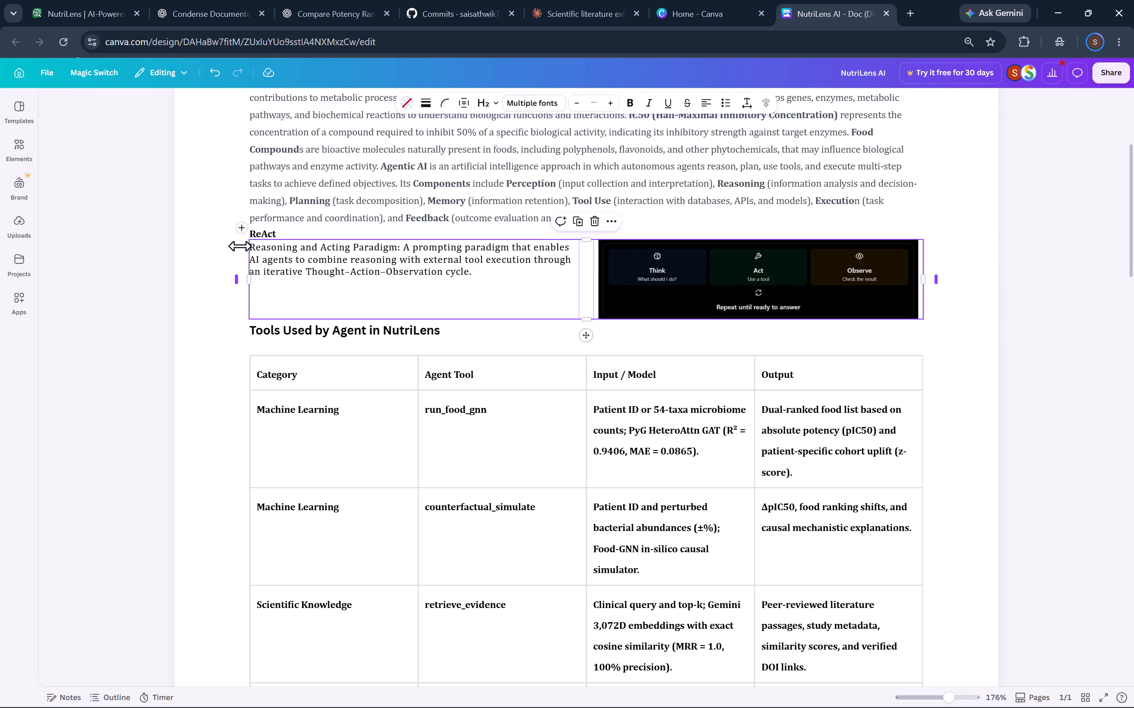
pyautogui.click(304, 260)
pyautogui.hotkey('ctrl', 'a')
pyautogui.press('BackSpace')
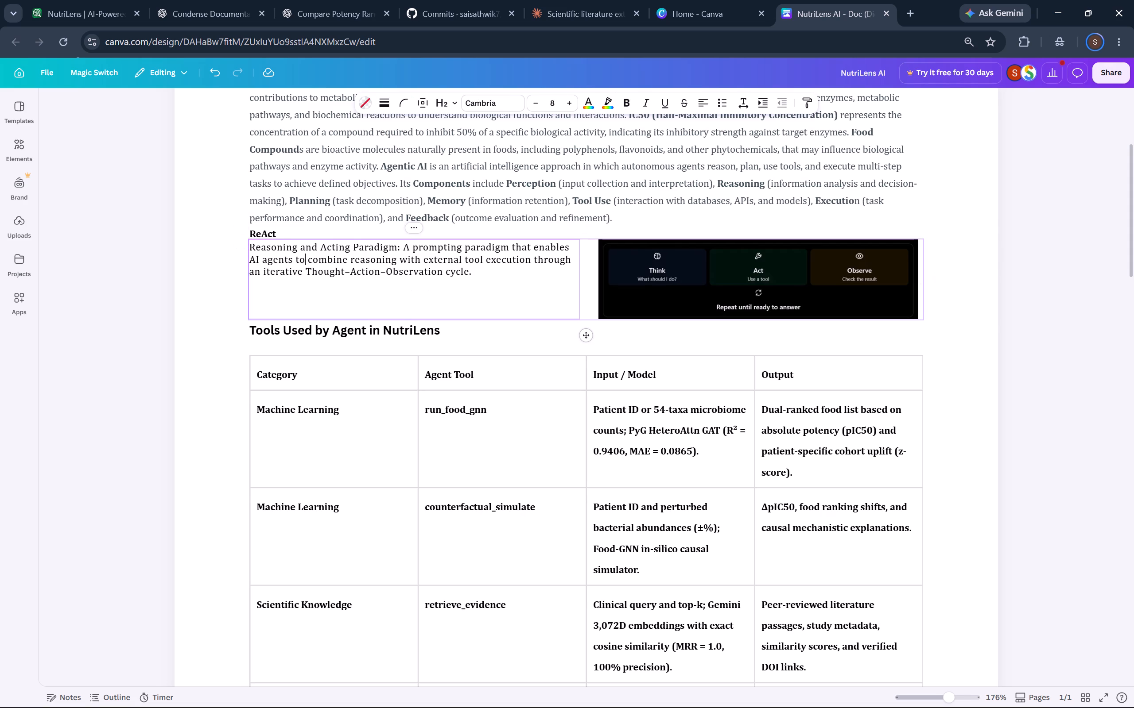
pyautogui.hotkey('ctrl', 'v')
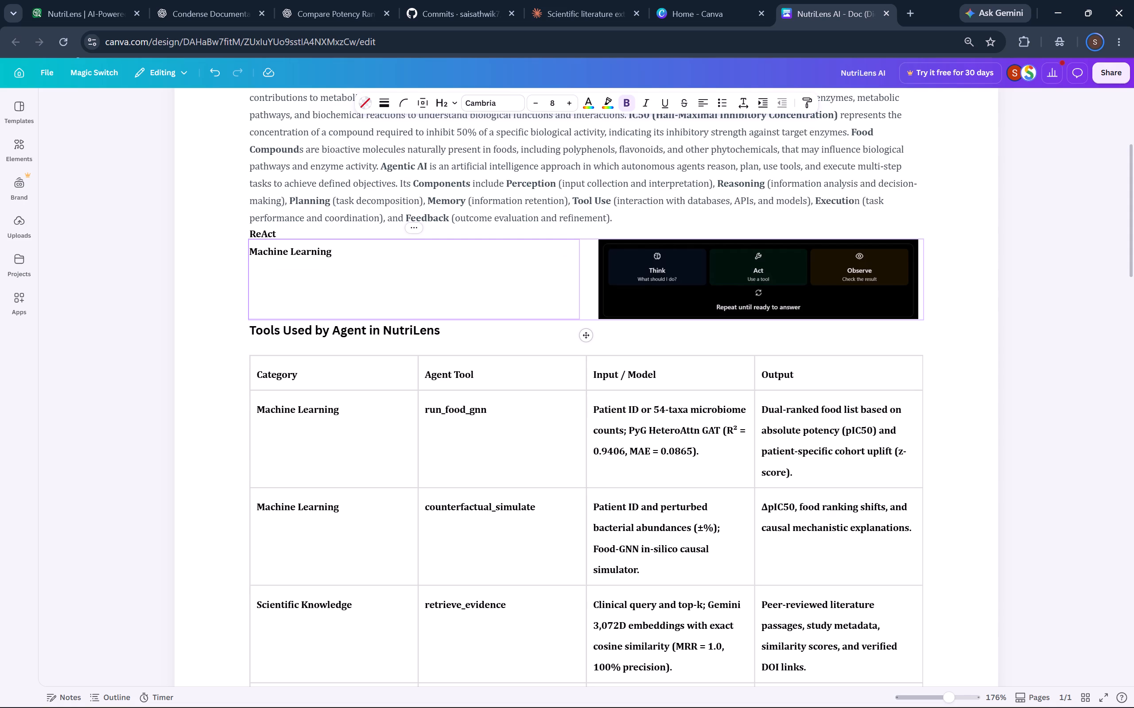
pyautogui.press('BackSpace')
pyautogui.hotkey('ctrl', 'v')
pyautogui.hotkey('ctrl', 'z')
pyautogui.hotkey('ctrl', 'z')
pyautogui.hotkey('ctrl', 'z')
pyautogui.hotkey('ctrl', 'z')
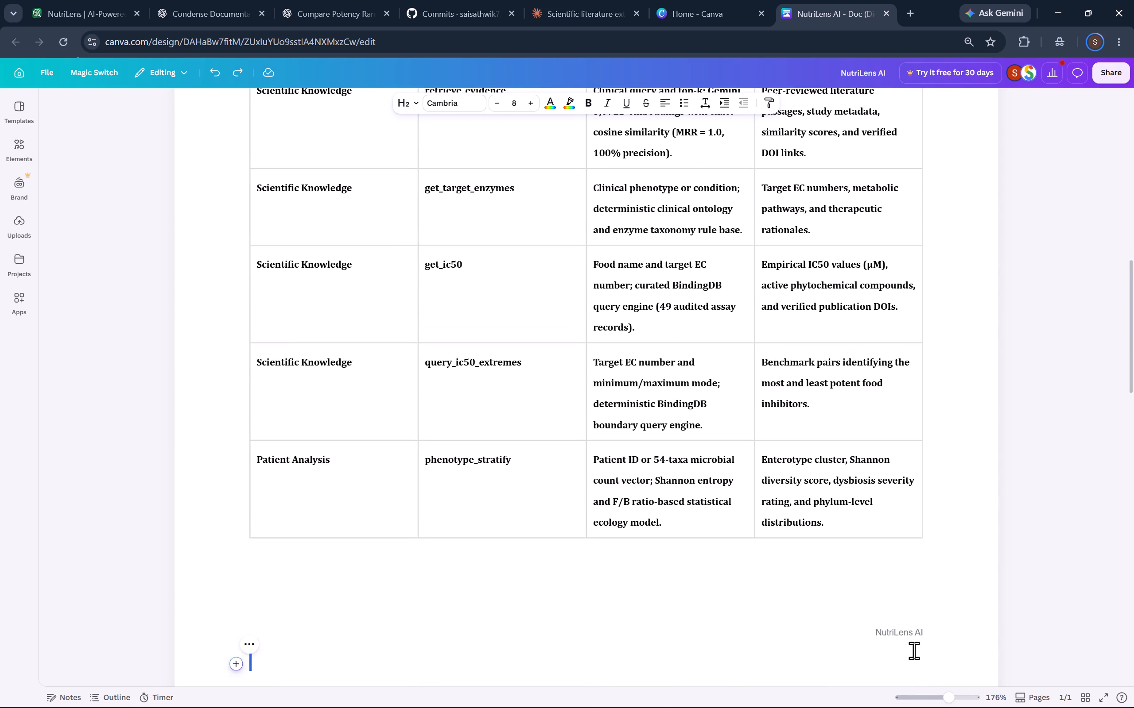
pyautogui.doubleClick(914, 633)
pyautogui.press('BackSpace')
pyautogui.press('BackSpace')
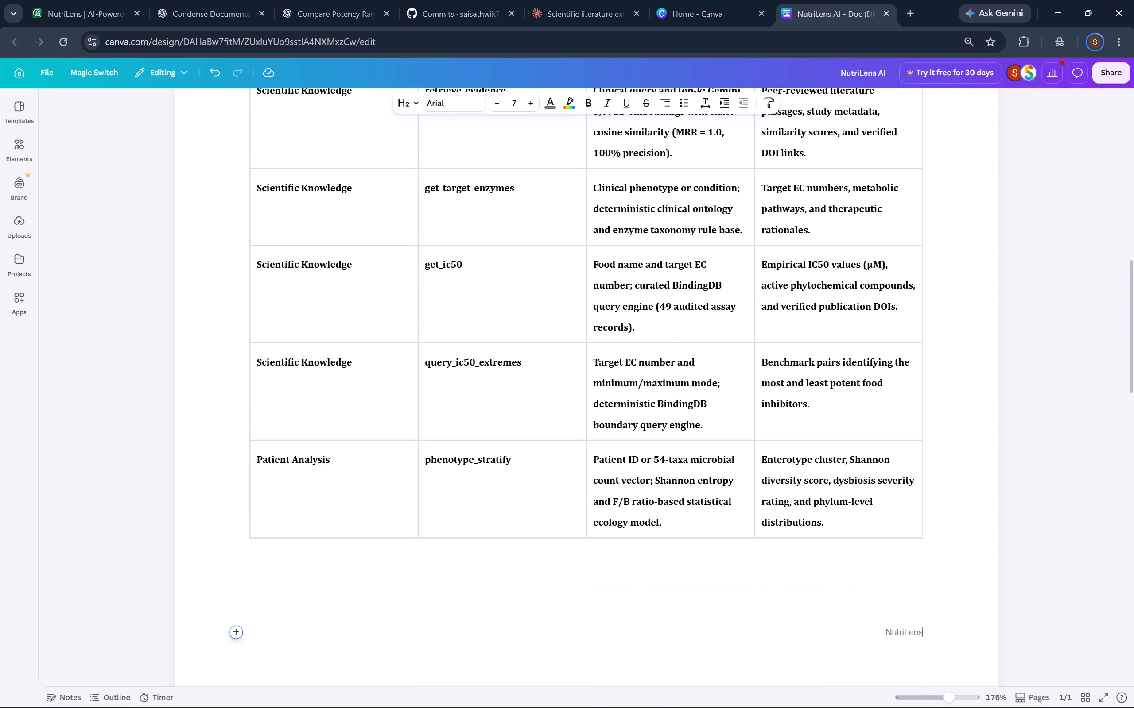
pyautogui.press('BackSpace')
pyautogui.press('BackSpace')
pyautogui.press('BackSpace')
pyautogui.press('BackSpace')
pyautogui.press('BackSpace')
pyautogui.press('BackSpace')
pyautogui.press('BackSpace')
pyautogui.press('BackSpace')
pyautogui.press('BackSpace')
# Review the tools table's rows and categories under "Tools Used by Agent in NutriLens".
pyautogui.scroll(5, 862, 459)
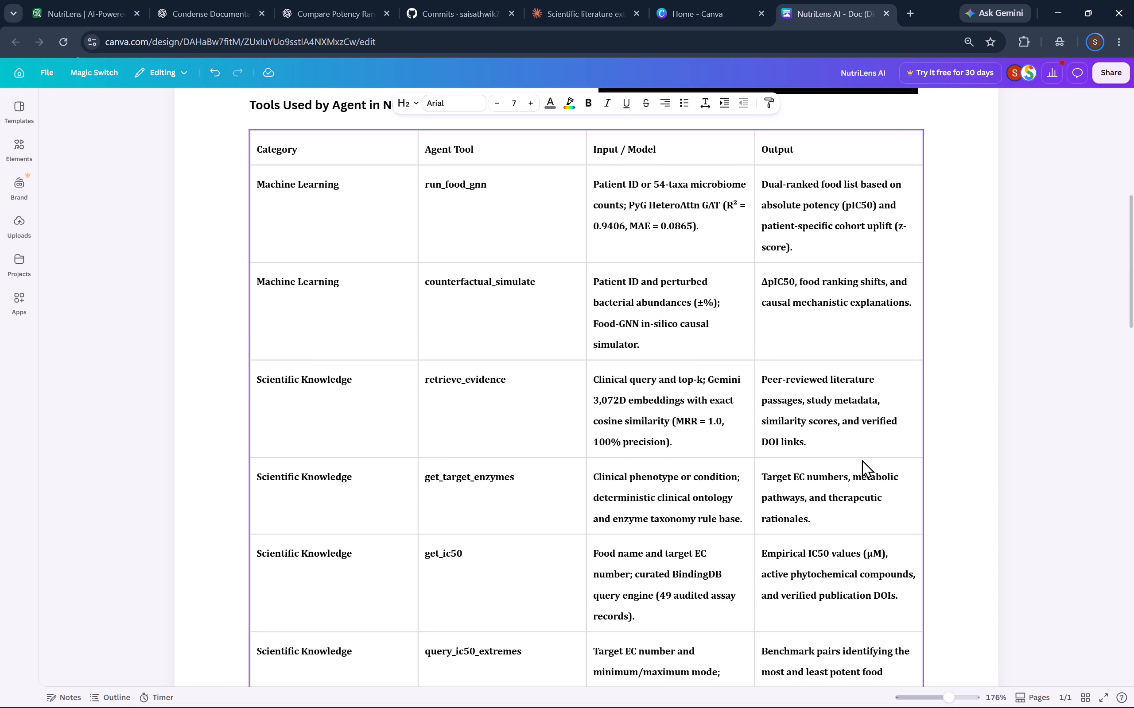
pyautogui.scroll(-1, 862, 449)
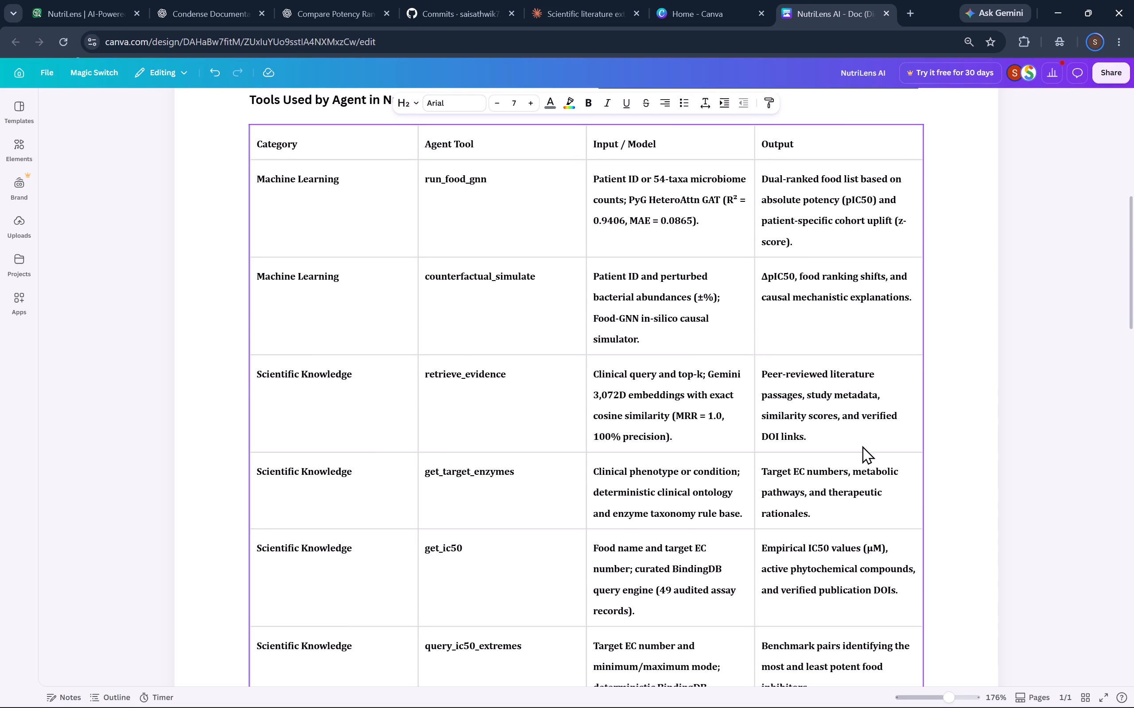
pyautogui.scroll(-3, 862, 446)
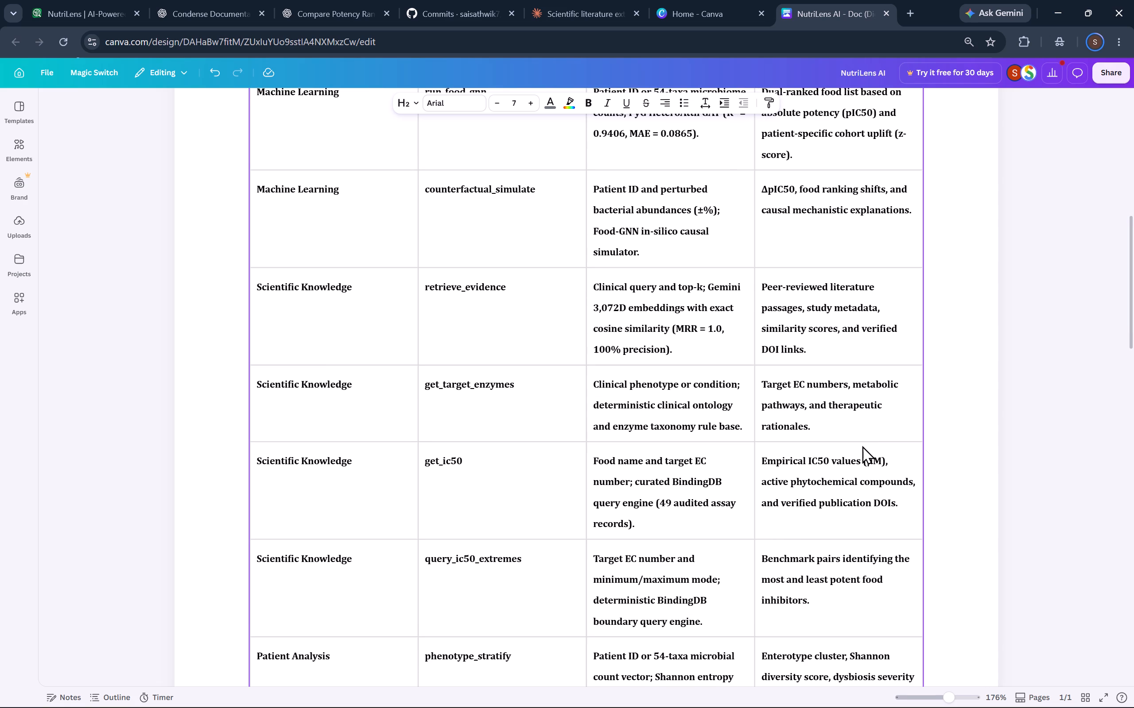
pyautogui.scroll(-2, 862, 446)
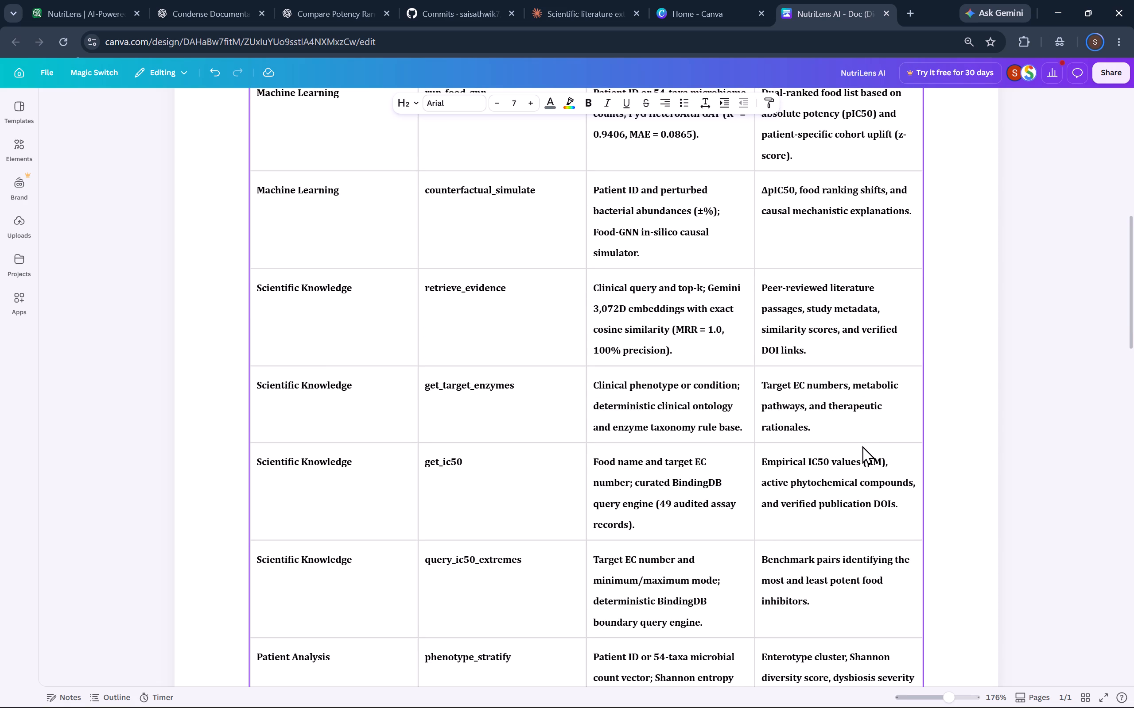